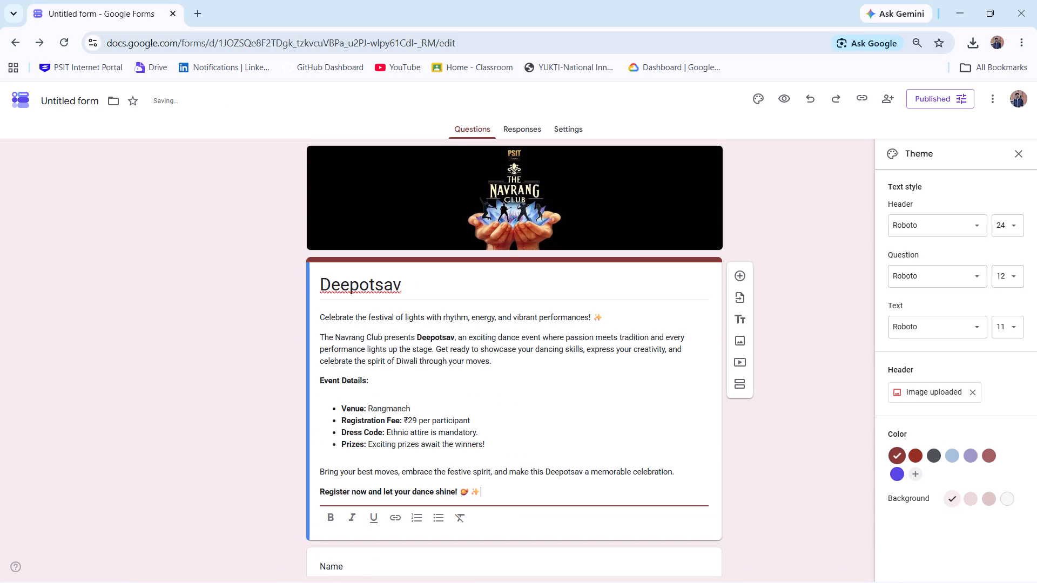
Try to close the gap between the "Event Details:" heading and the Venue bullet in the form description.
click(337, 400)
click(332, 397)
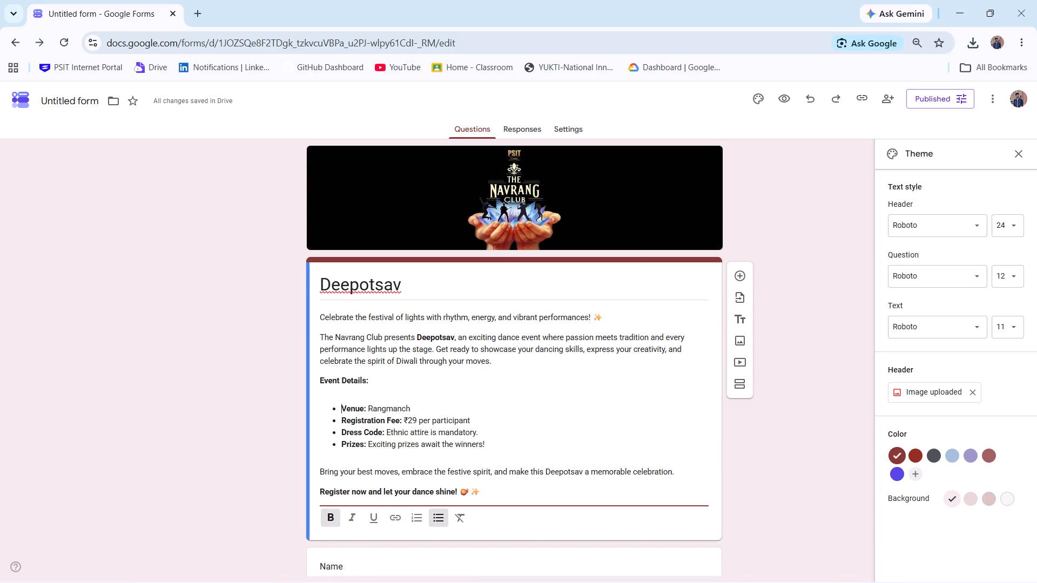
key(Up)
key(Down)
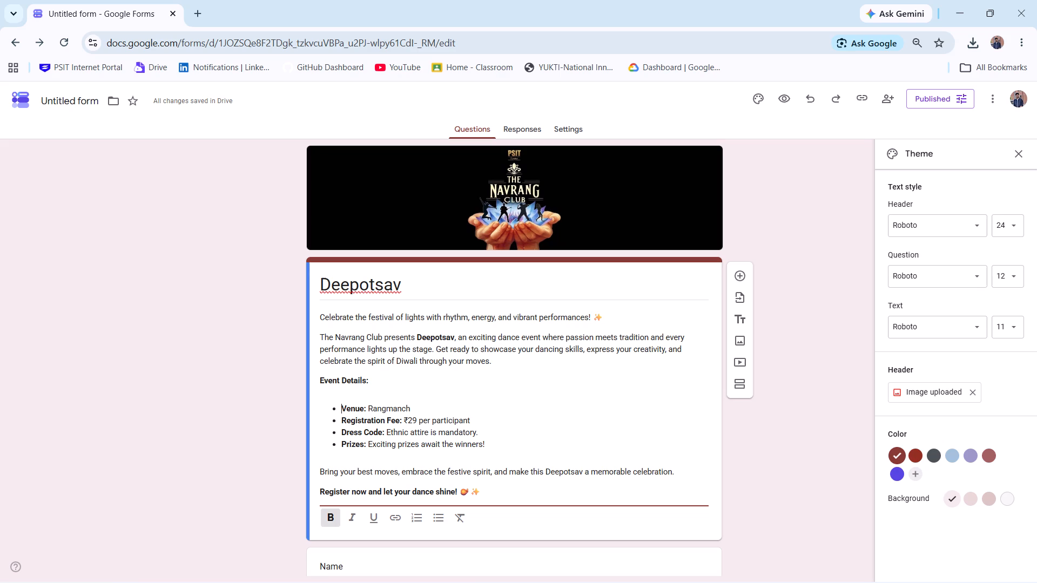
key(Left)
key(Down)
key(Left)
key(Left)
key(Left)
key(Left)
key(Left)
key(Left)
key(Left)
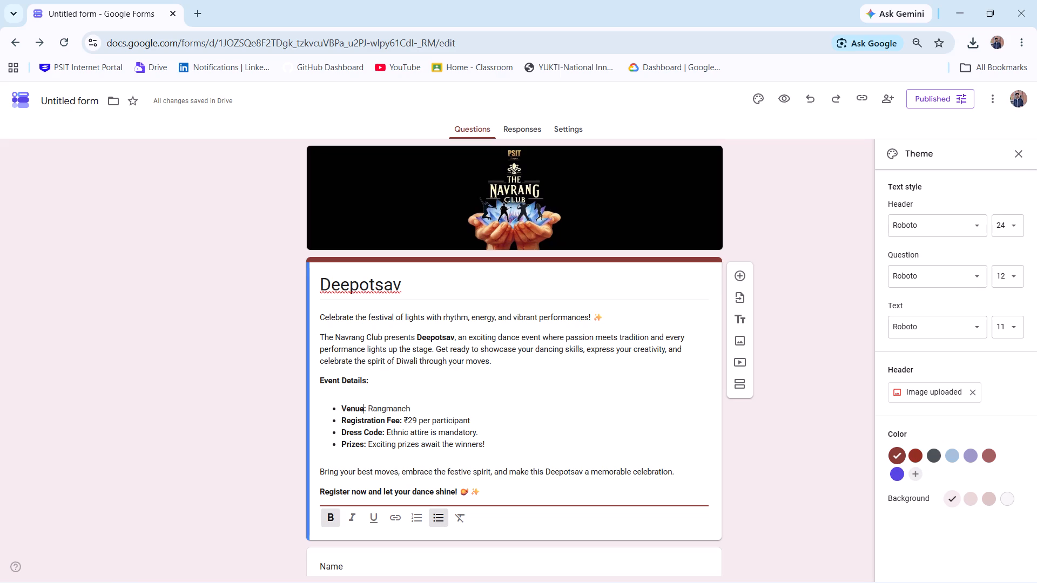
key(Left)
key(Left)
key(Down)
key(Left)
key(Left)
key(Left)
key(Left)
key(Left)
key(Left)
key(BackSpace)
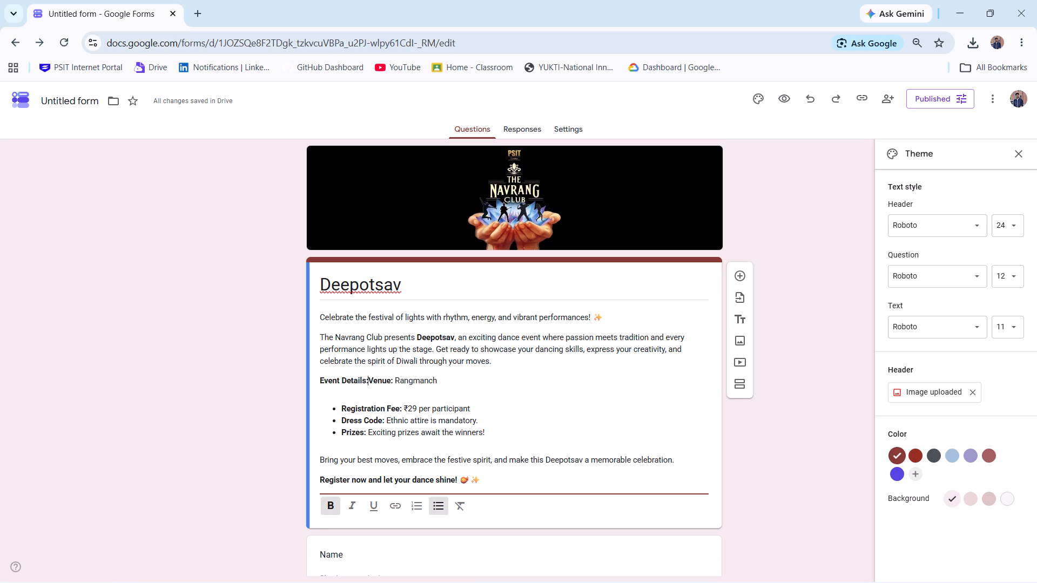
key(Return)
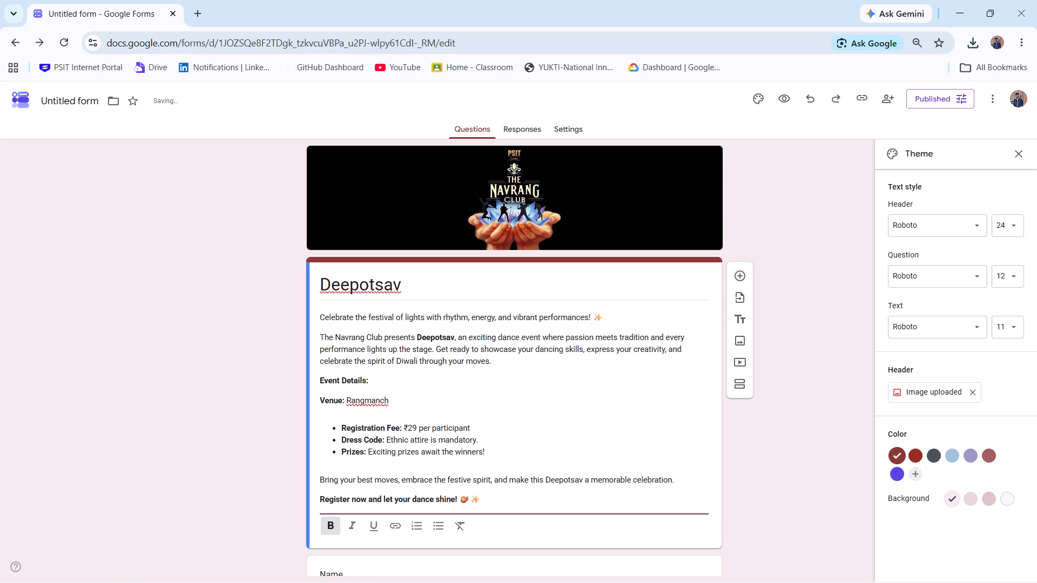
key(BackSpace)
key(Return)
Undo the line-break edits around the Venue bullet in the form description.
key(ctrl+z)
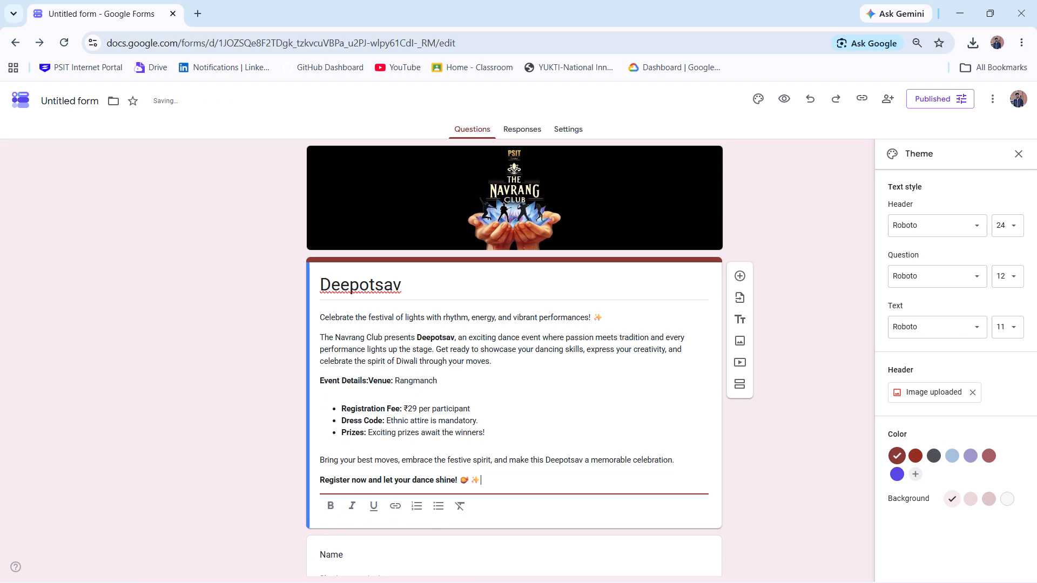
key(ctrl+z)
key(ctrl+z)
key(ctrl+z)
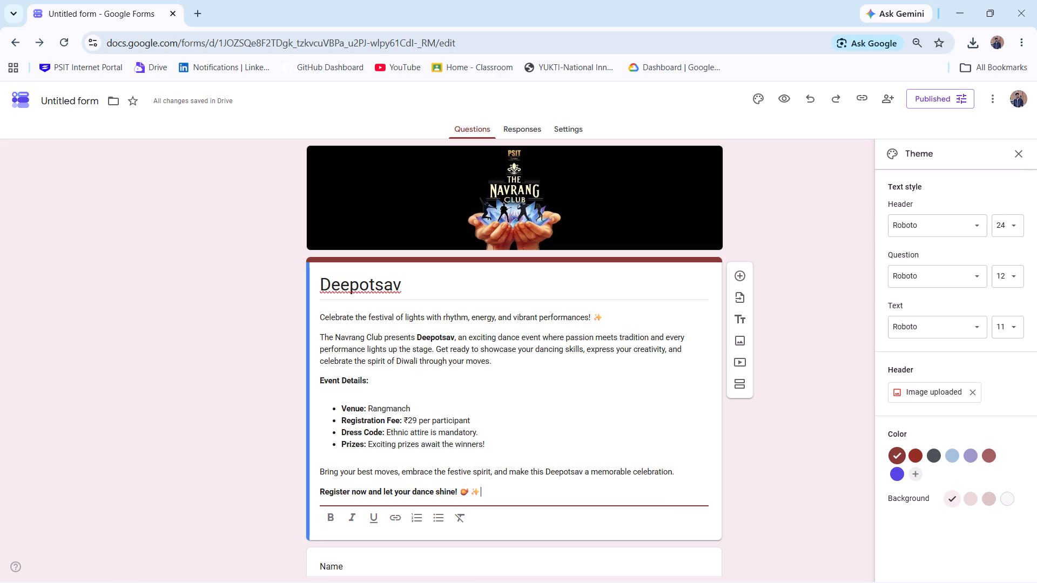
Delete the "Event Details:" heading, its four bullets and the leftover blank line from the form description.
drag(515, 452, 309, 366)
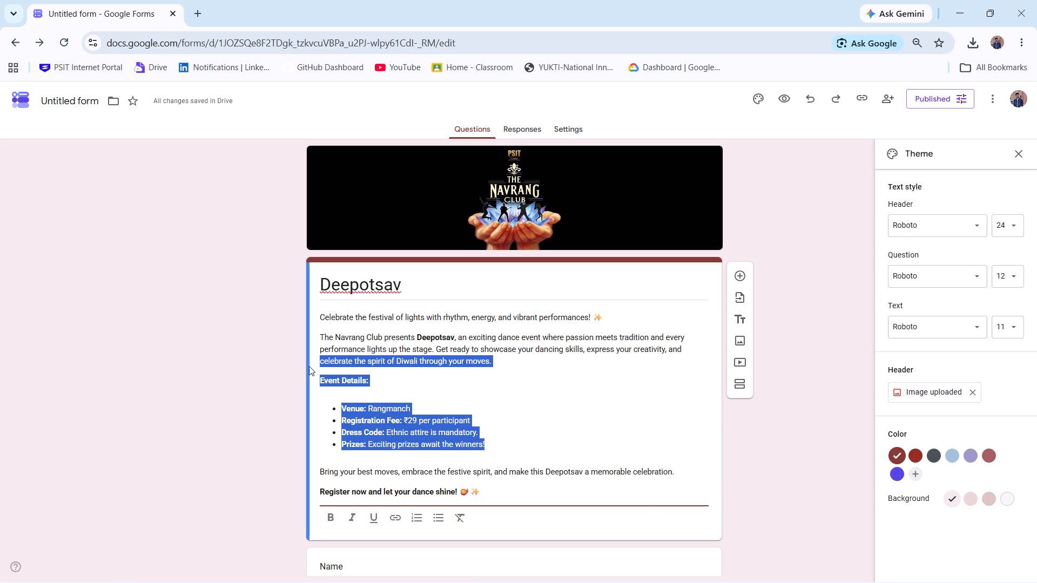
click(389, 385)
drag(492, 449, 293, 388)
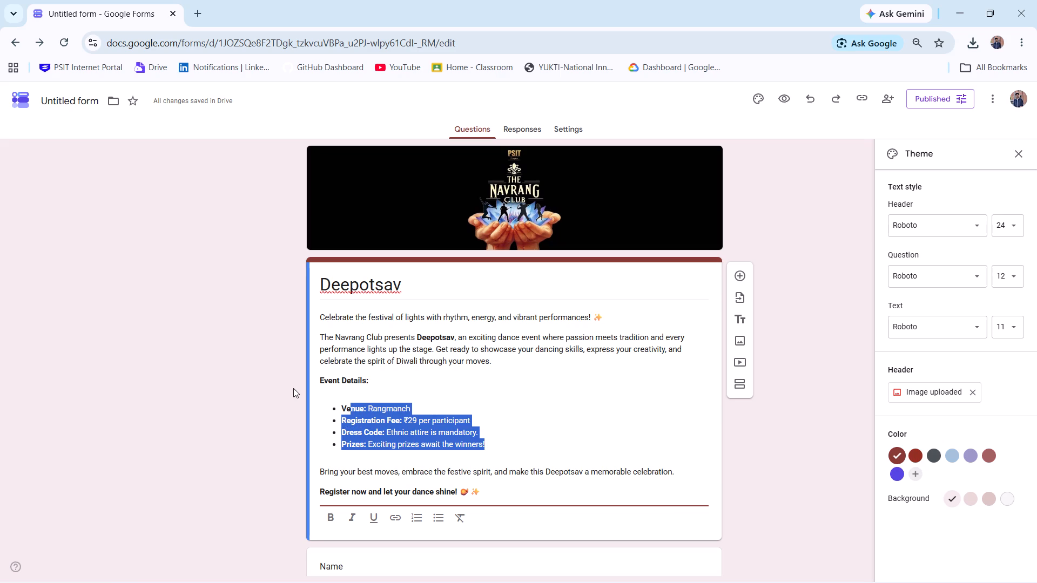
drag(293, 388, 296, 381)
key(BackSpace)
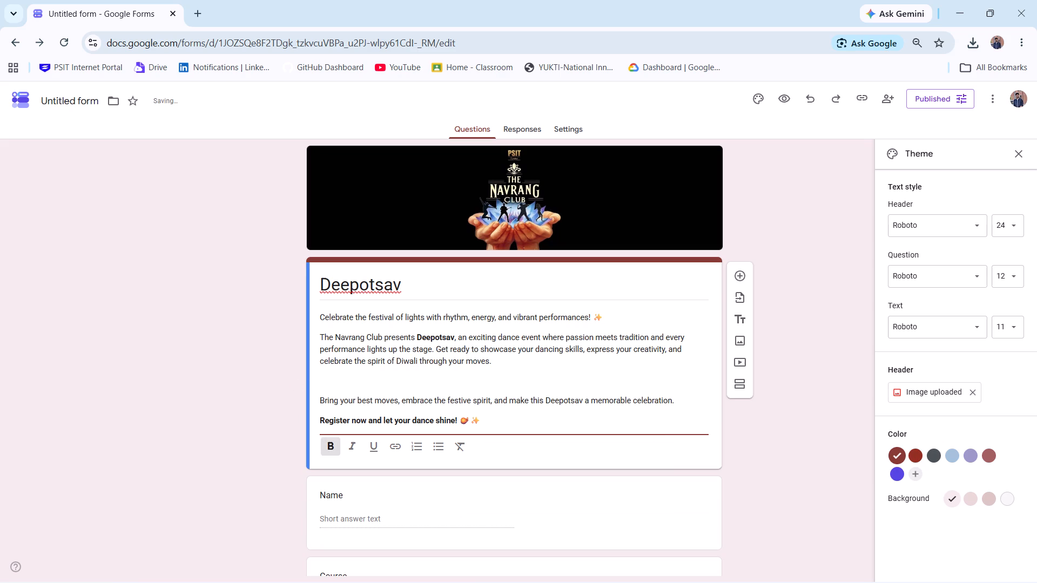
key(Down)
key(Up)
key(BackSpace)
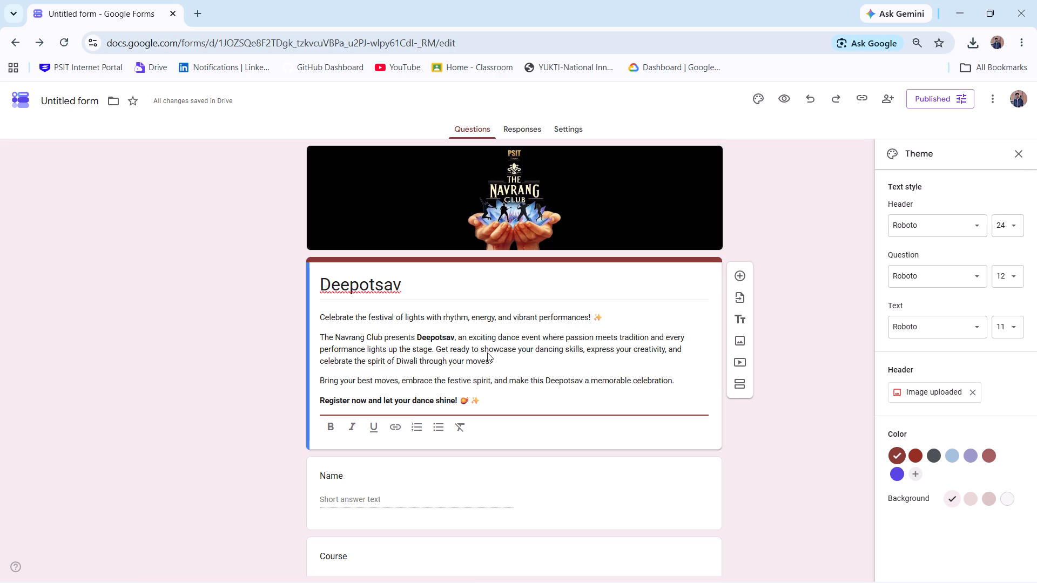
Copy the diya lamp emoji from the description's "Register now" line to the end of the form title "Deepotsav".
scroll(487, 352, down, 5)
scroll(487, 352, up, 1)
scroll(451, 268, up, 1)
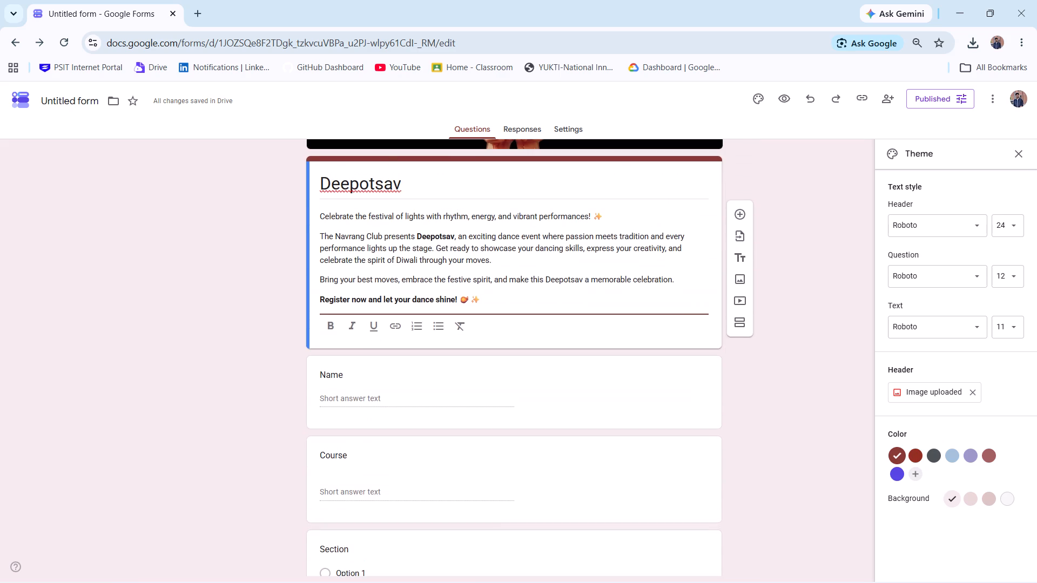
click(419, 178)
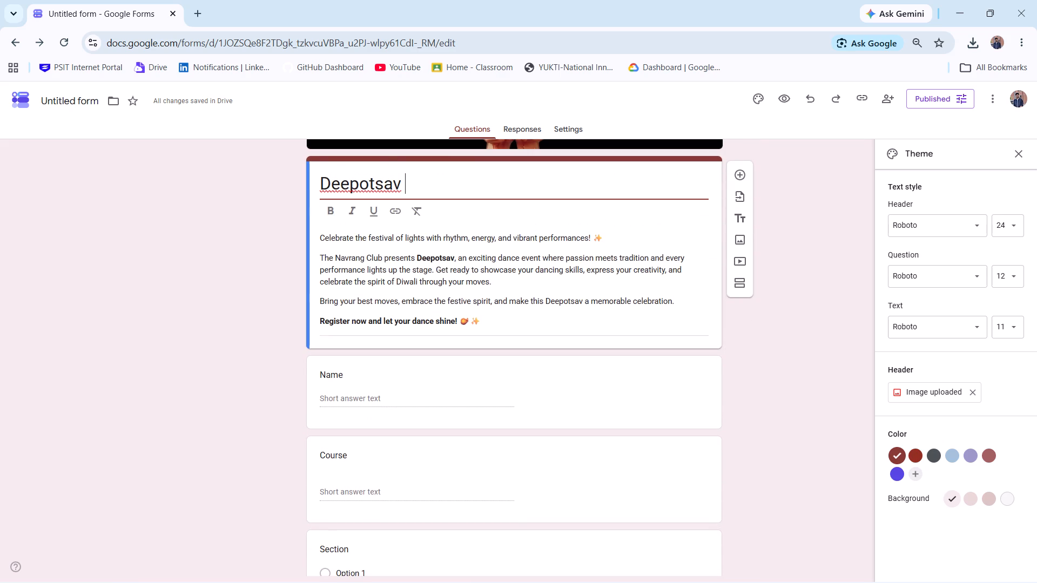
drag(469, 323, 461, 324)
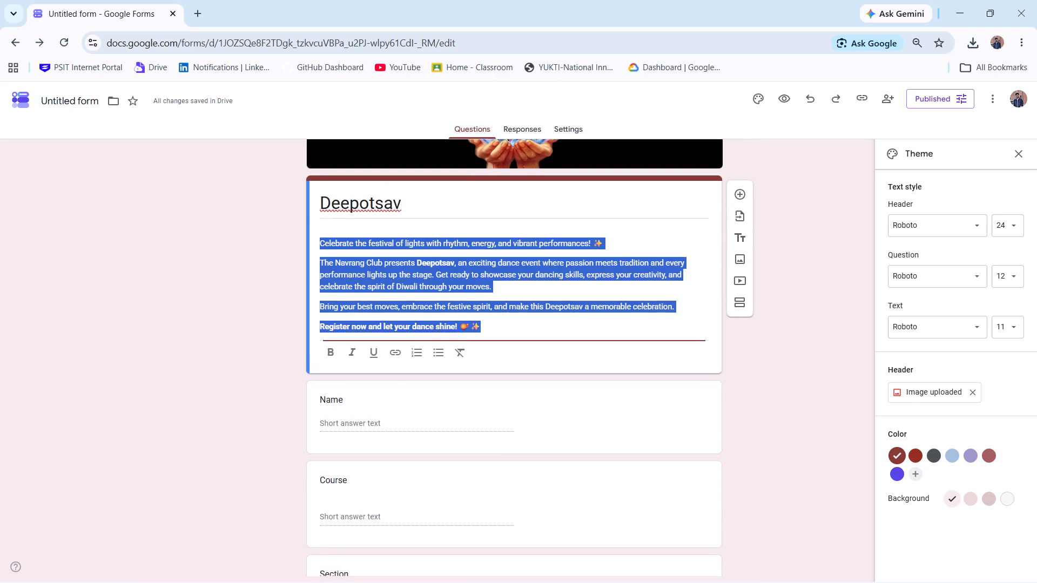
drag(461, 324, 460, 325)
click(472, 328)
drag(468, 325, 461, 327)
key(ctrl+c)
click(412, 208)
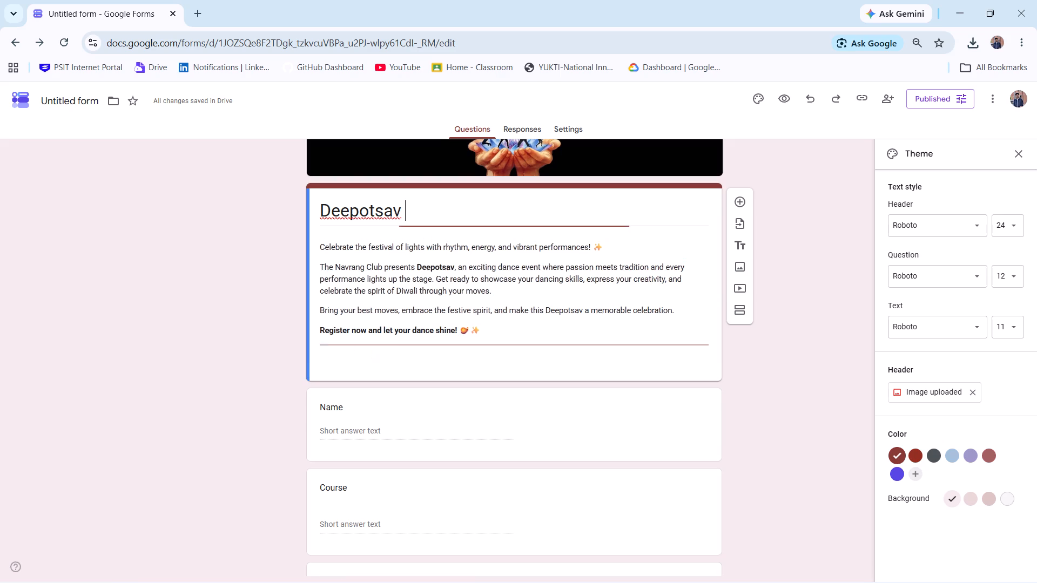
key(ctrl+v)
click(584, 367)
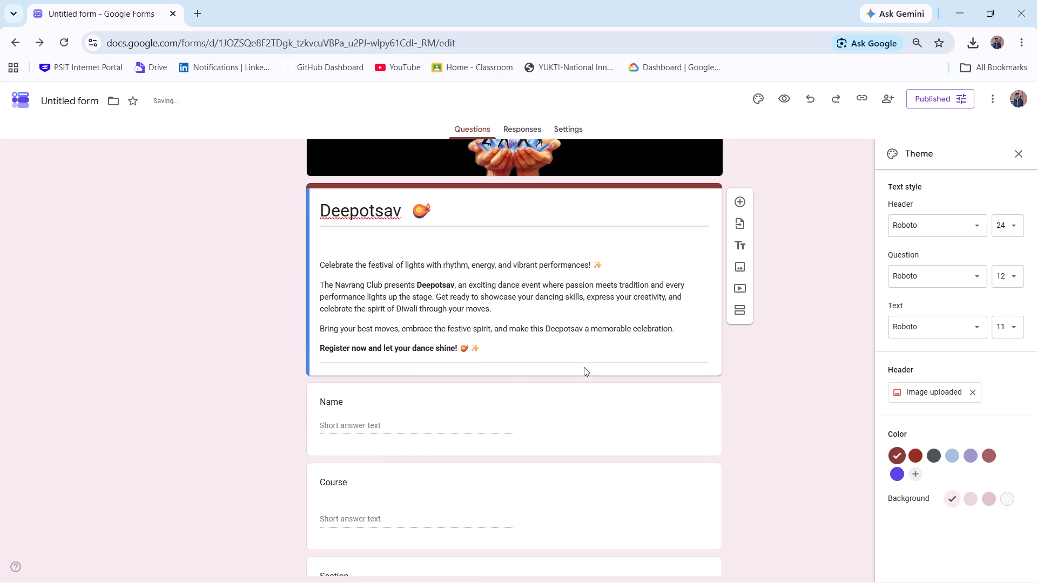
Make the Name question required.
click(542, 398)
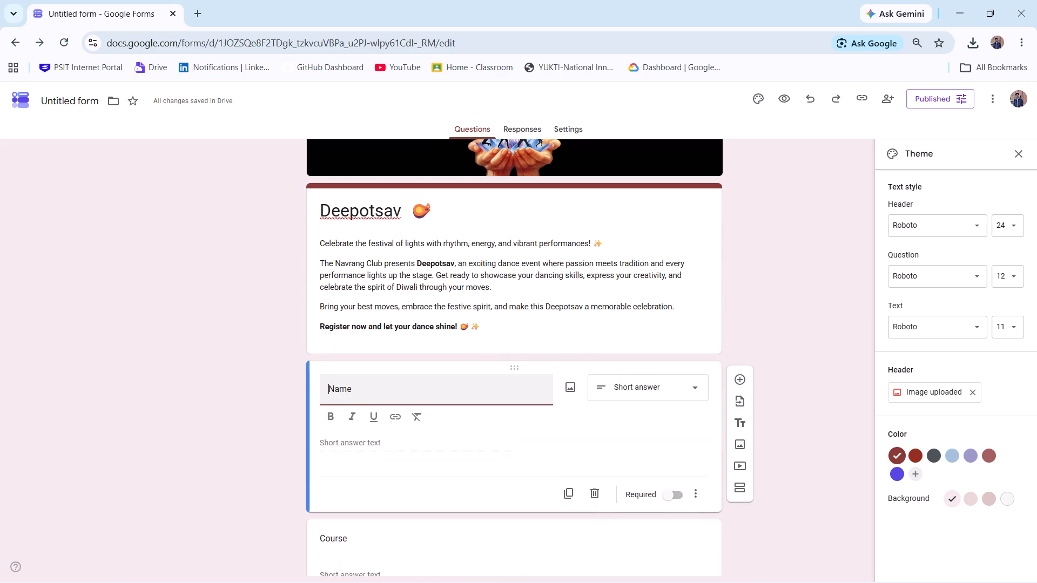
scroll(542, 391, down, 2)
click(434, 352)
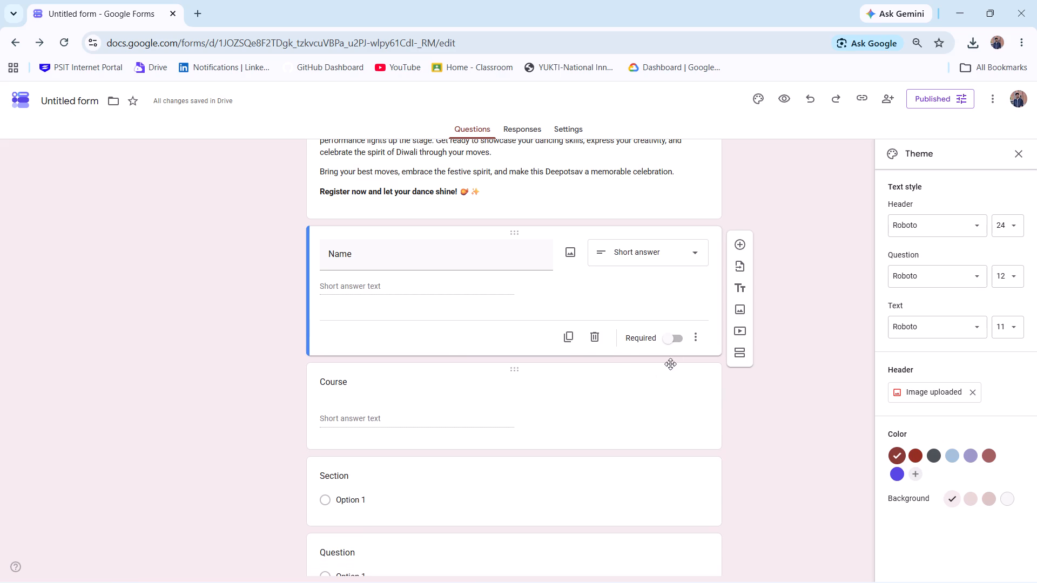
click(675, 337)
Change the Course question's answer type to Checkboxes.
scroll(675, 337, down, 4)
click(484, 355)
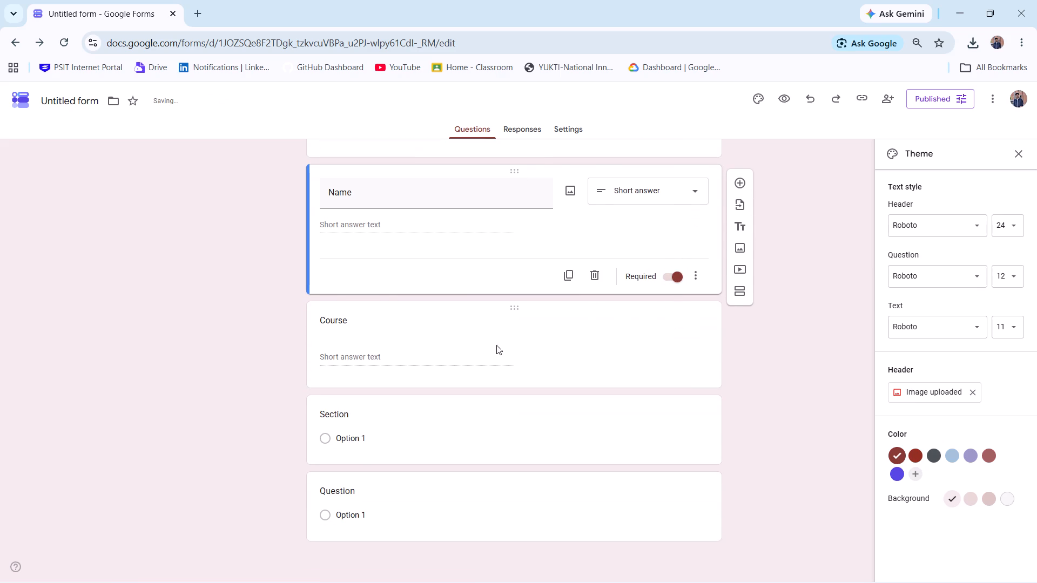
click(514, 324)
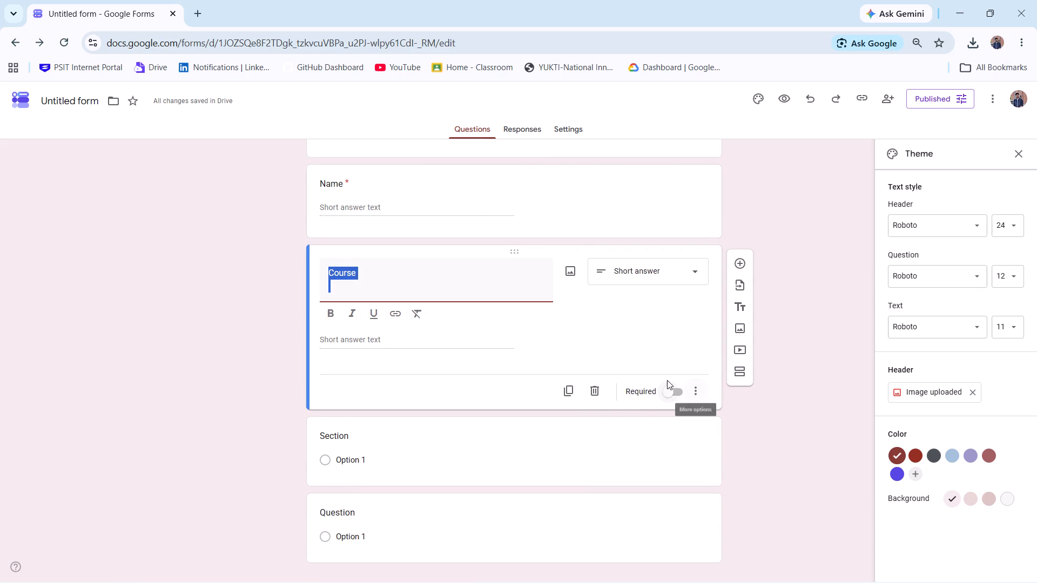
click(636, 272)
click(637, 315)
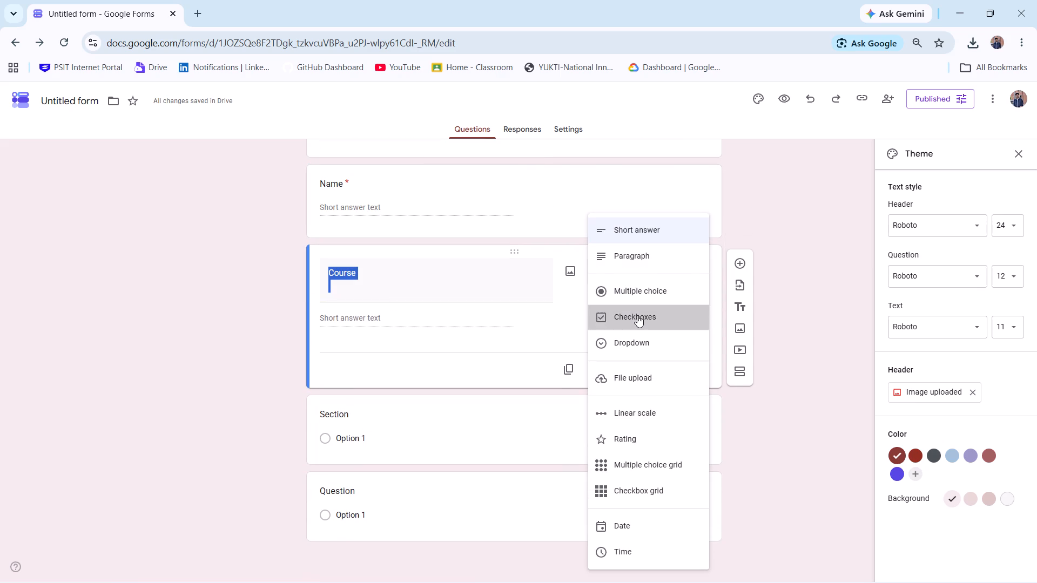
Enter "B Tech" as the Course question's first checkbox option and add an "Other" option.
click(359, 314)
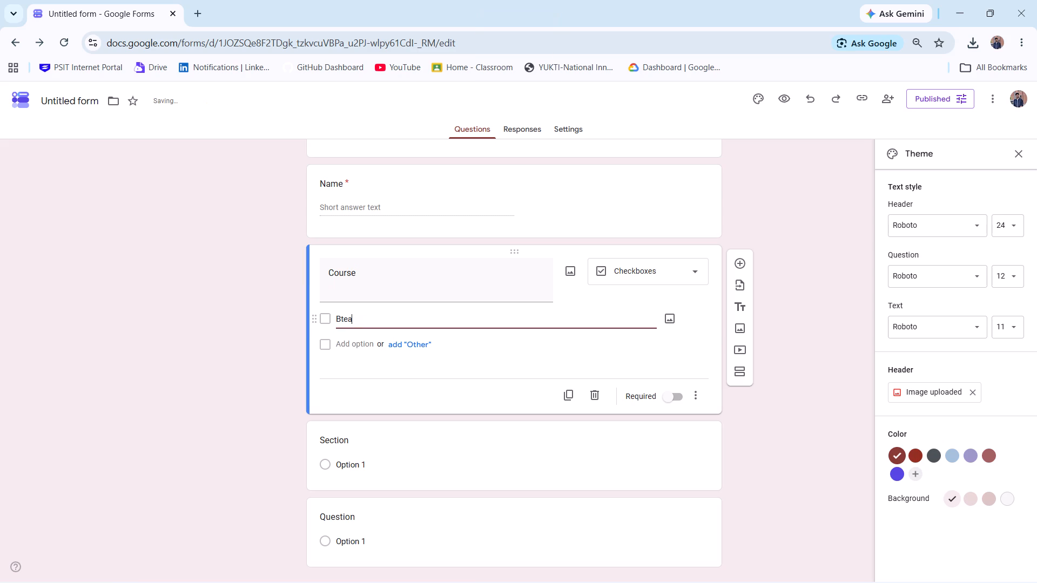
key(BackSpace)
key(BackSpace)
key(BackSpace)
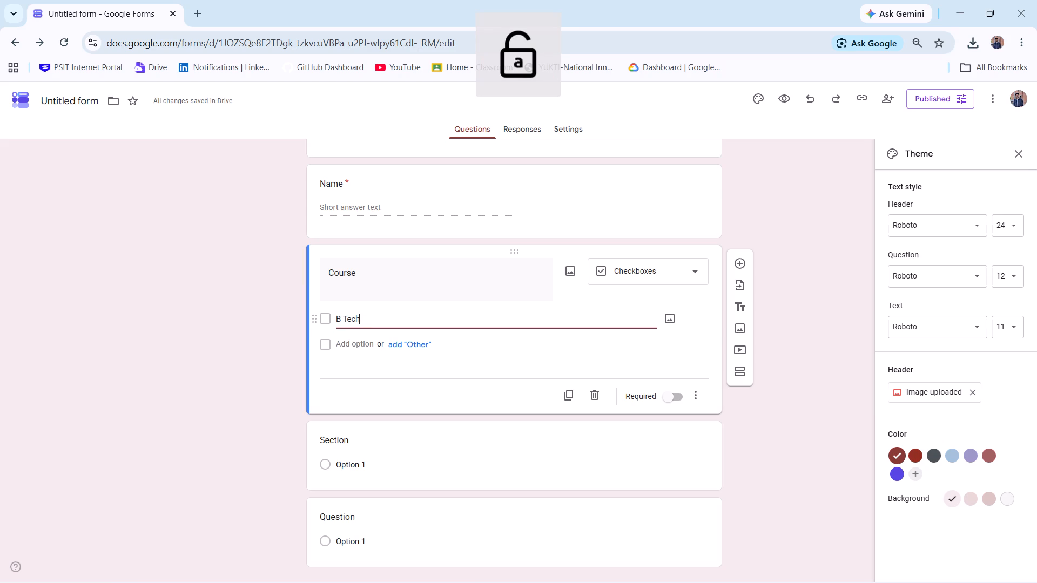
click(414, 348)
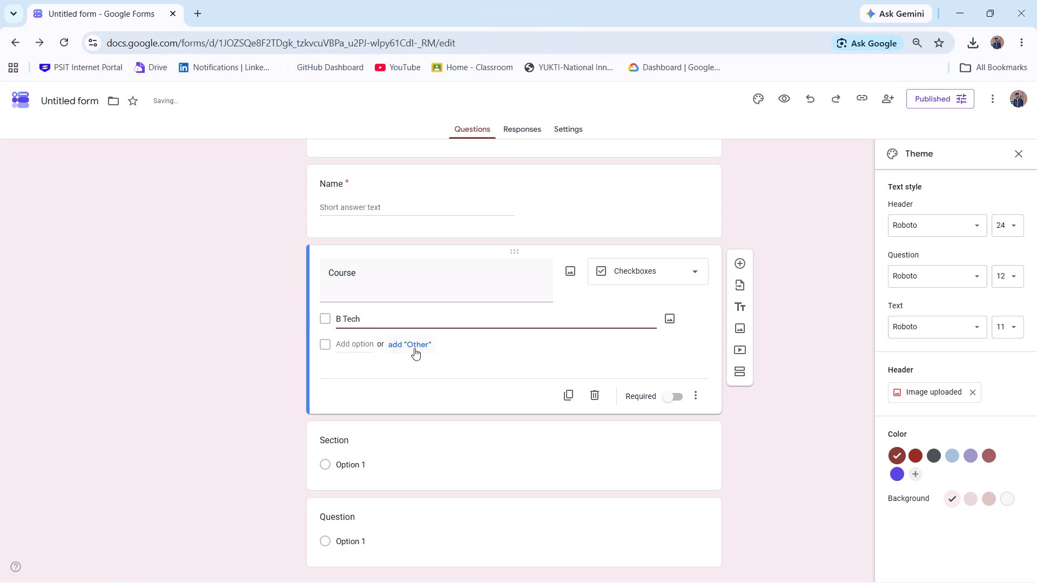
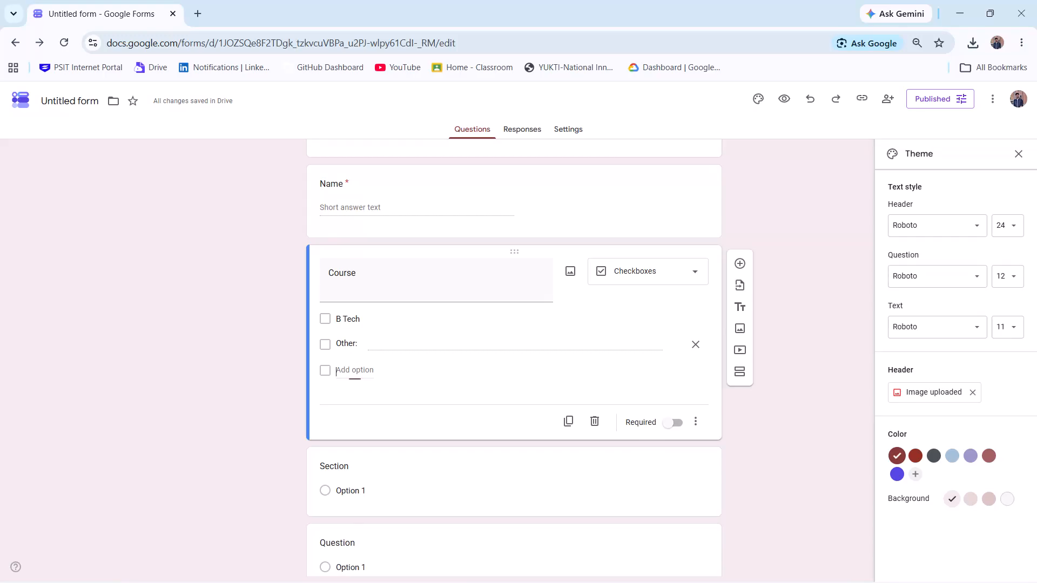
Add the checkbox options BCA, BBA, MBA, B Pharm, M pharm and MCA to the Course question.
text(BCA)
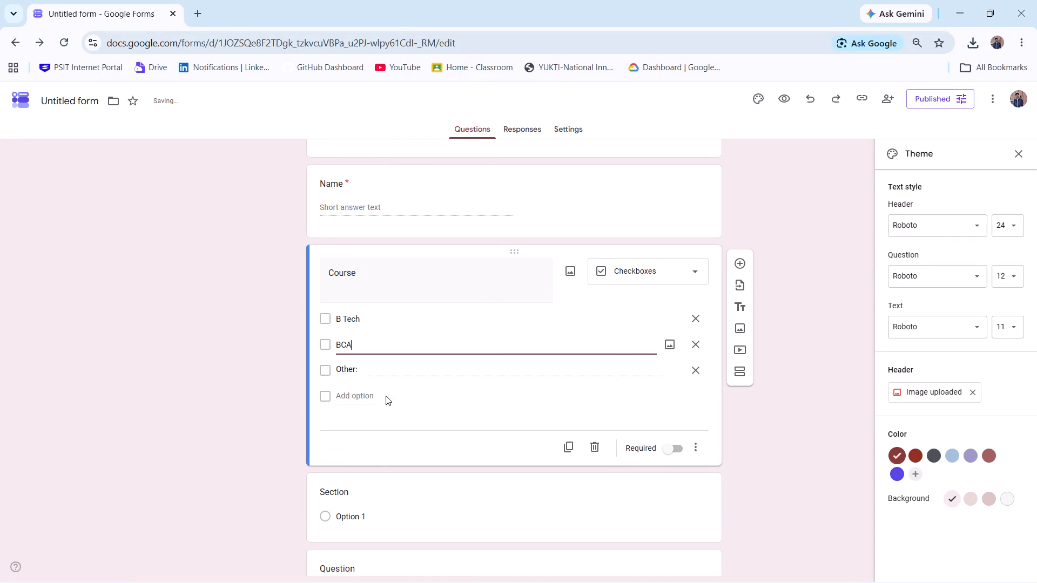
click(351, 396)
text(BBA)
click(364, 419)
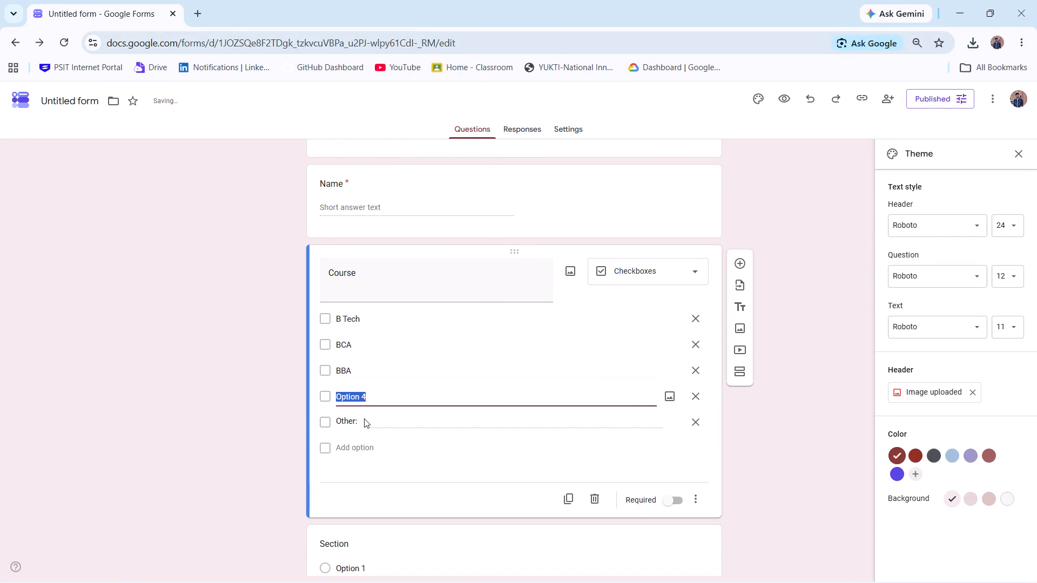
text(MBA)
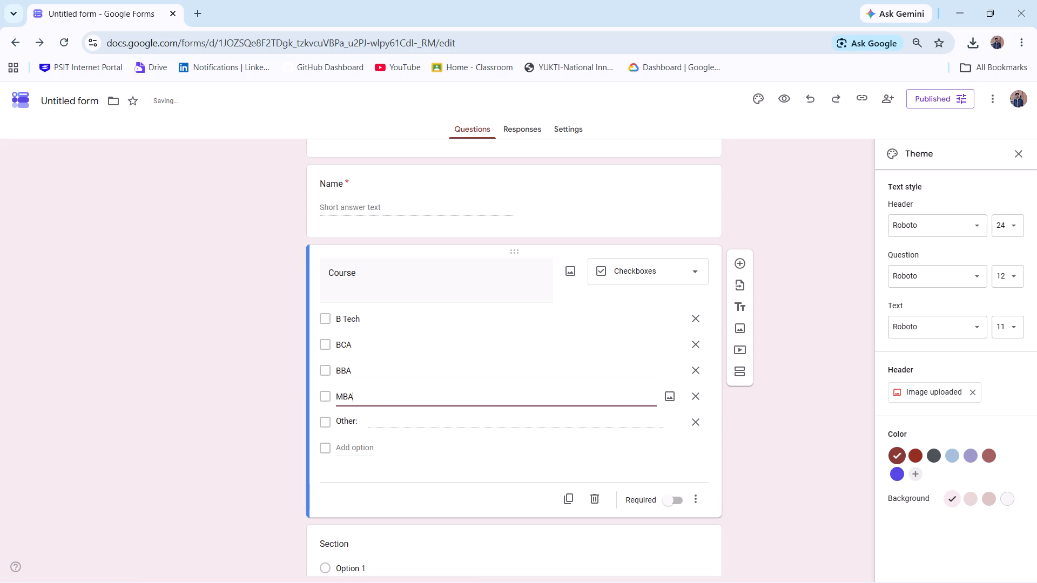
click(361, 443)
text(B)
key(space)
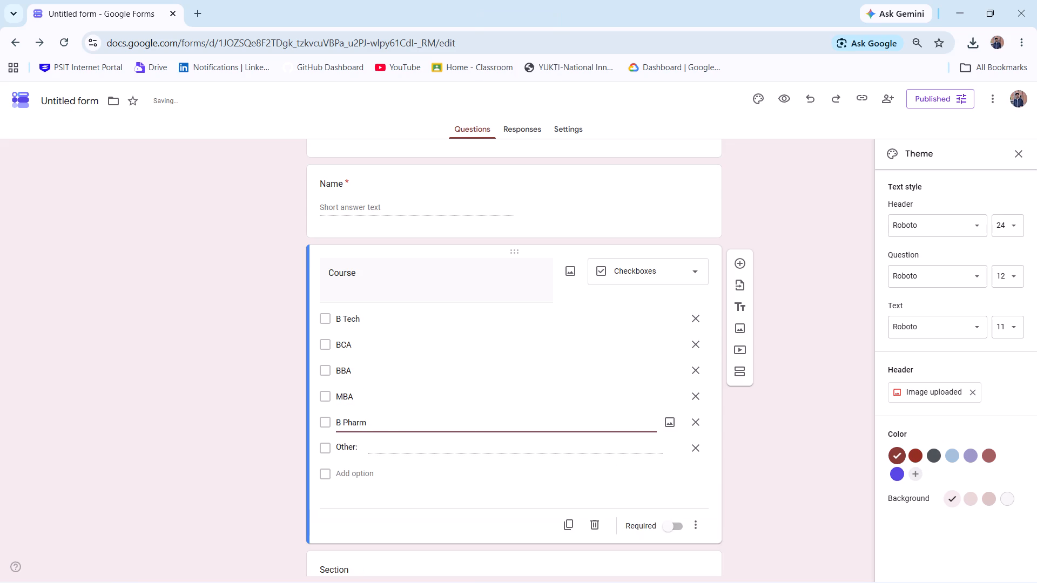
click(365, 470)
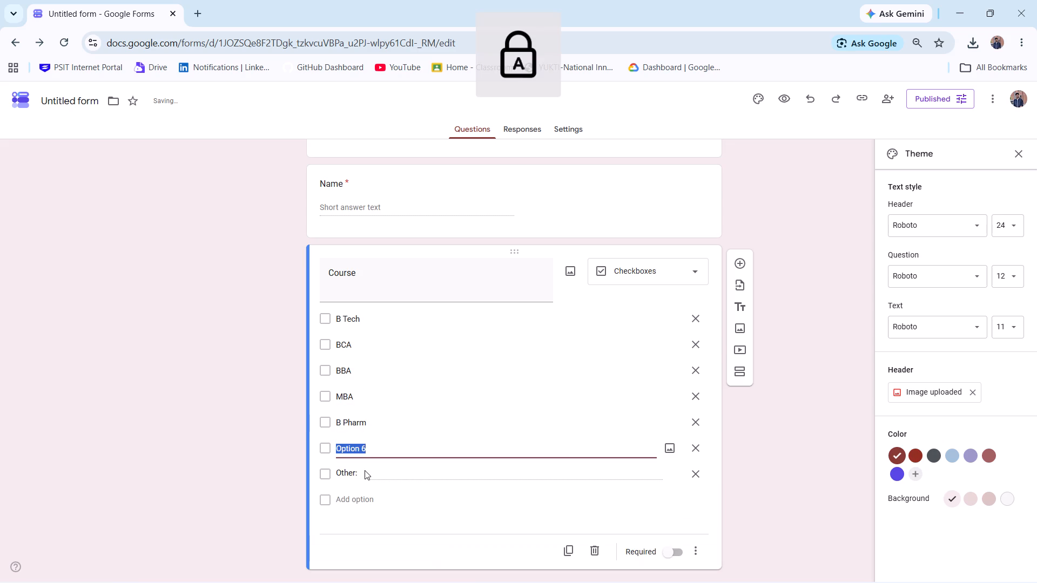
key(space)
text(pharm)
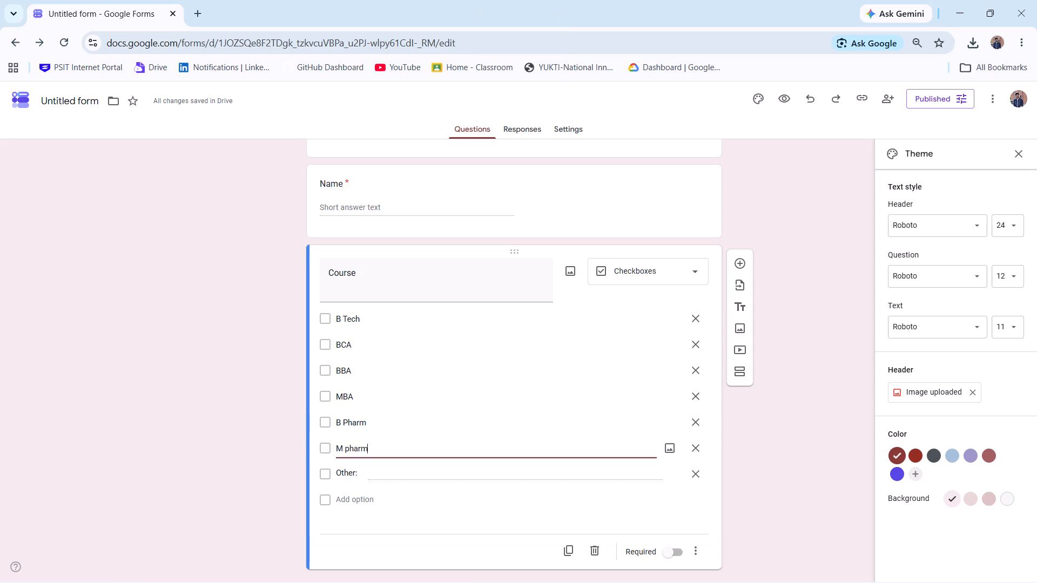
click(348, 501)
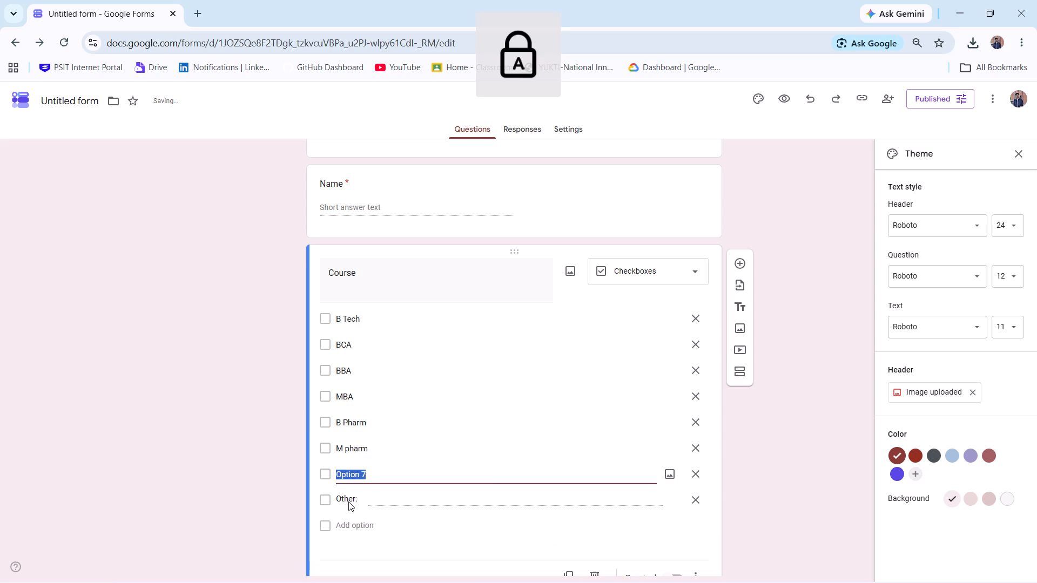
key(m)
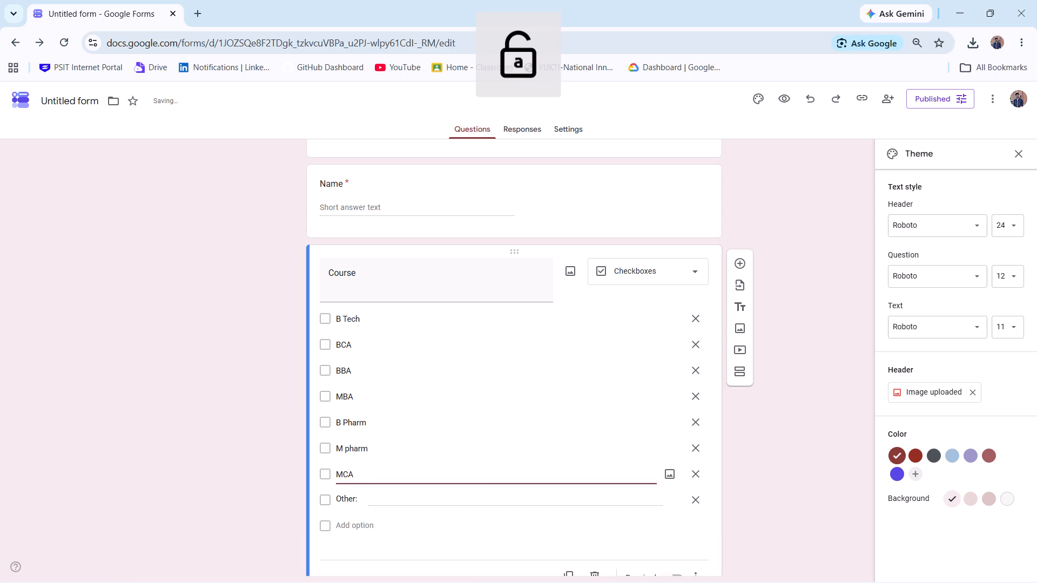
click(267, 401)
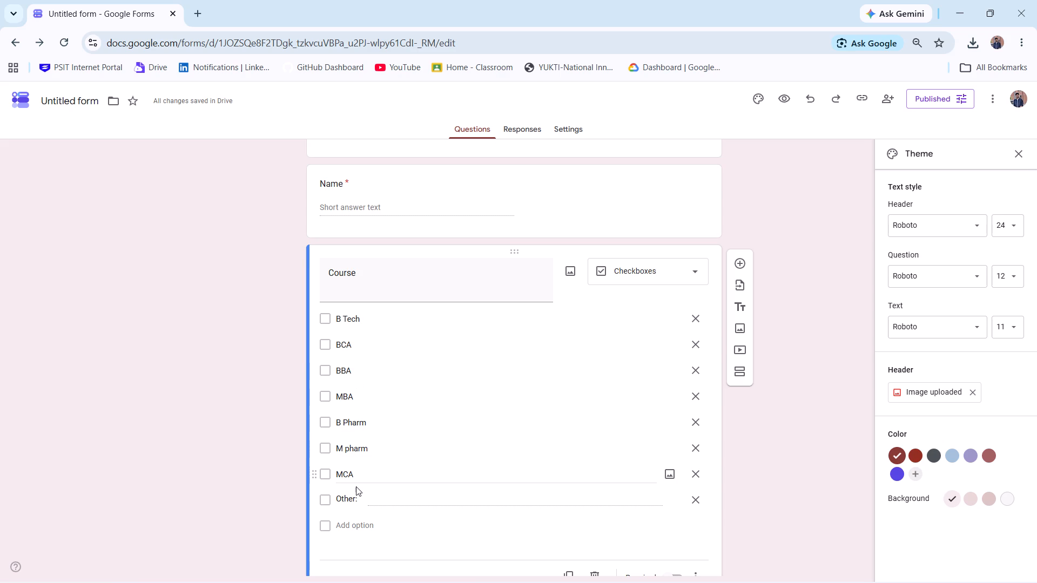
Make the Course question required.
scroll(374, 452, down, 3)
click(670, 378)
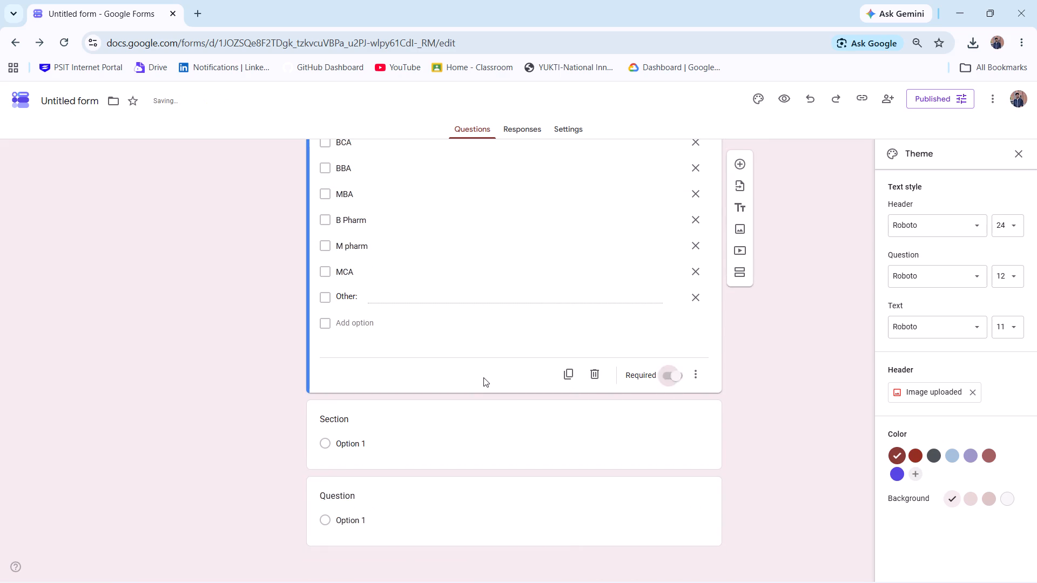
Rename the Course question to "Department".
scroll(477, 377, up, 6)
scroll(476, 377, down, 2)
drag(373, 341, 328, 340)
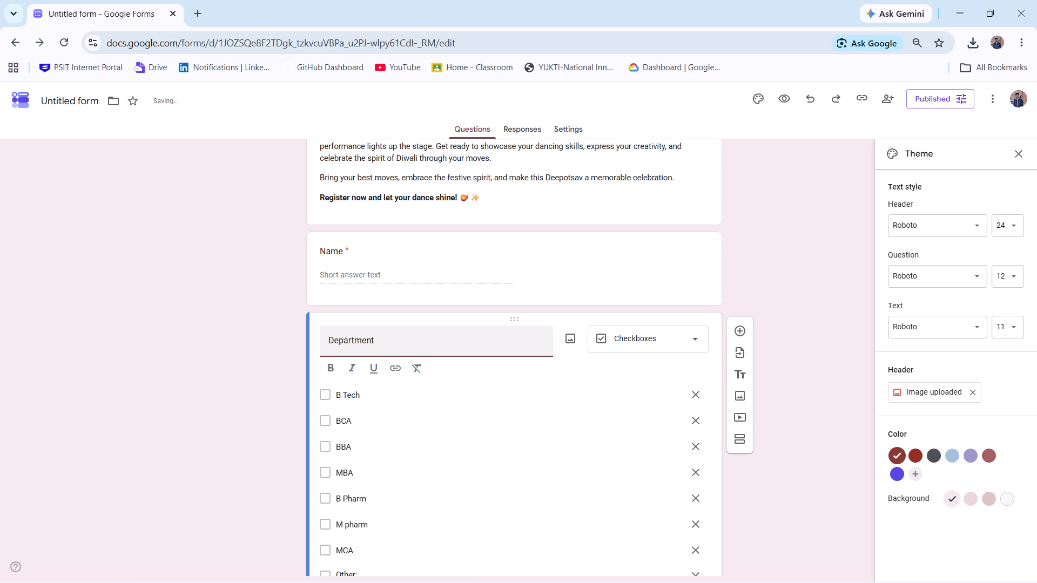
click(167, 321)
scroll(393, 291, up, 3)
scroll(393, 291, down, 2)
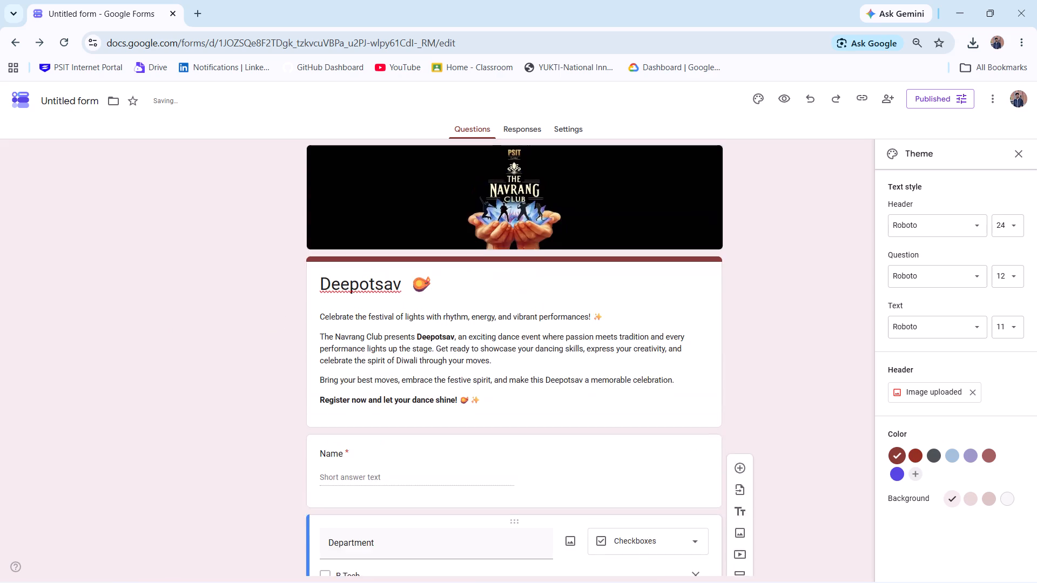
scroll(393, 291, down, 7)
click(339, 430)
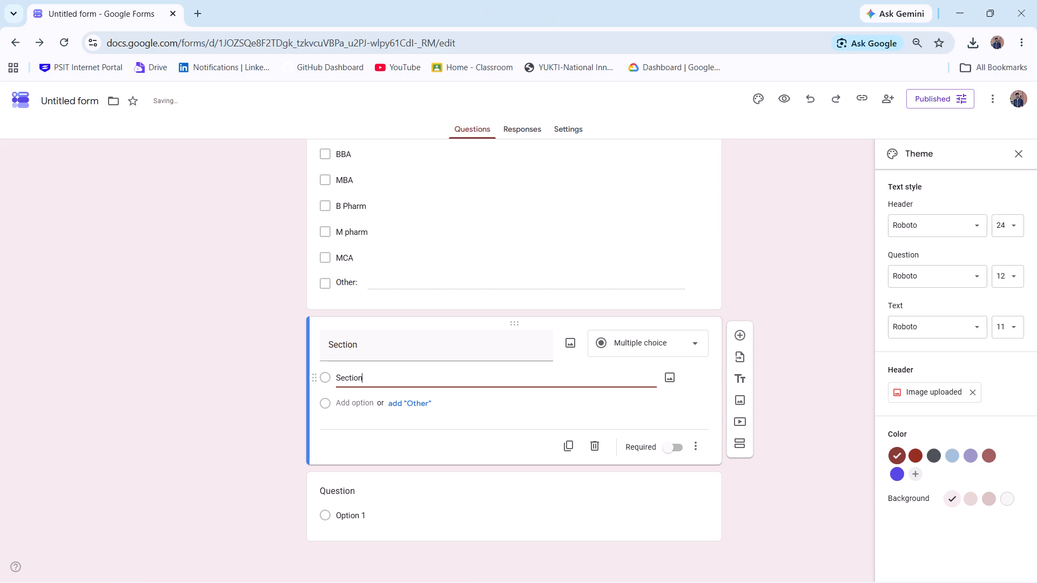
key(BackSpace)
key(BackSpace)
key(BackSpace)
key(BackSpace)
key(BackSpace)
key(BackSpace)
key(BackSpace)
Change the Section question's answer type to Short answer.
click(620, 334)
click(654, 232)
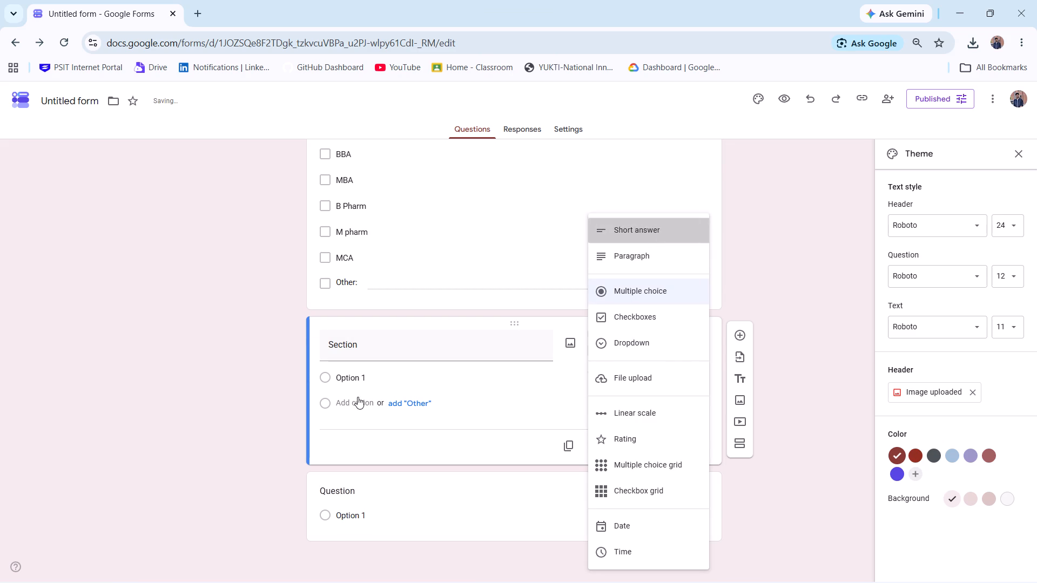
click(252, 407)
Add a new question and place it between the Department and Section questions.
scroll(373, 435, up, 4)
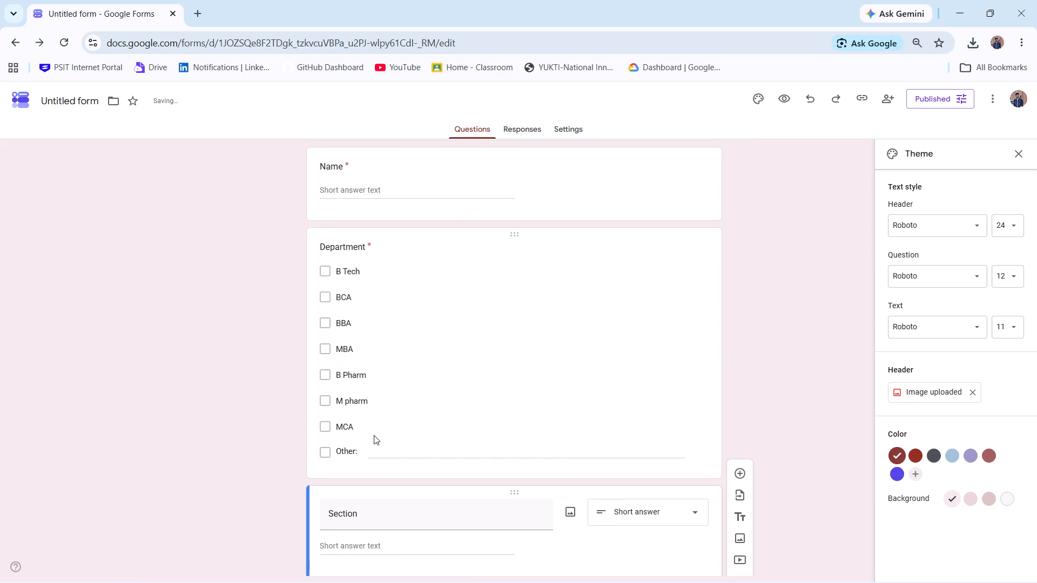
scroll(374, 435, up, 3)
scroll(374, 435, down, 8)
scroll(374, 435, up, 2)
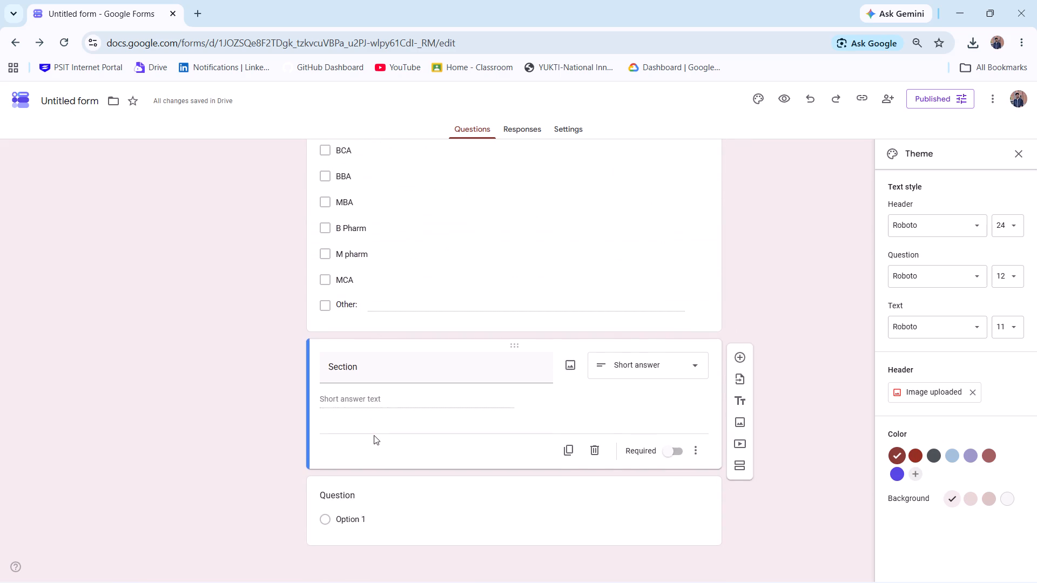
scroll(374, 435, up, 1)
scroll(529, 304, up, 3)
scroll(529, 304, down, 5)
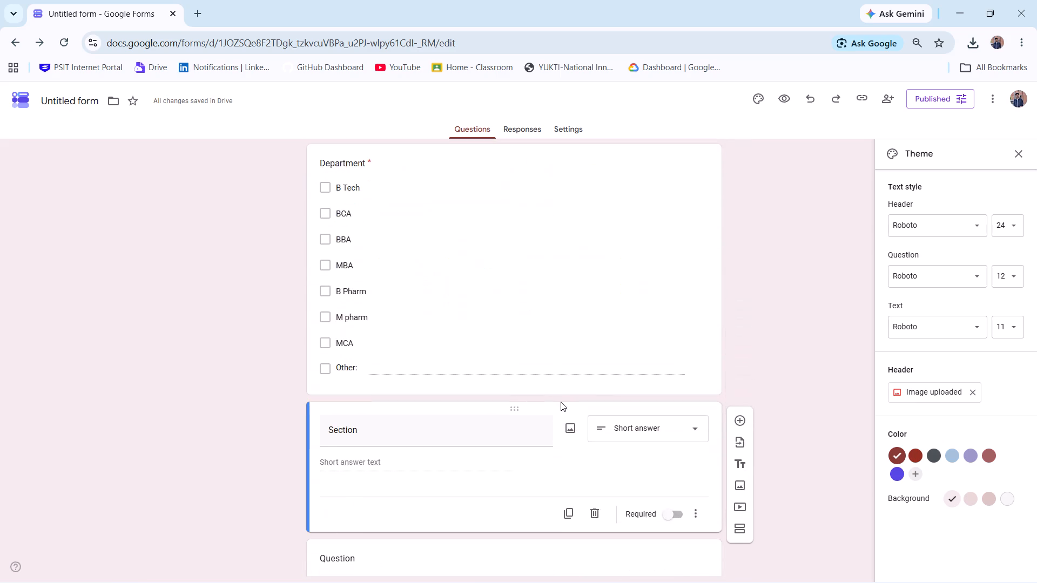
scroll(561, 402, down, 3)
click(741, 352)
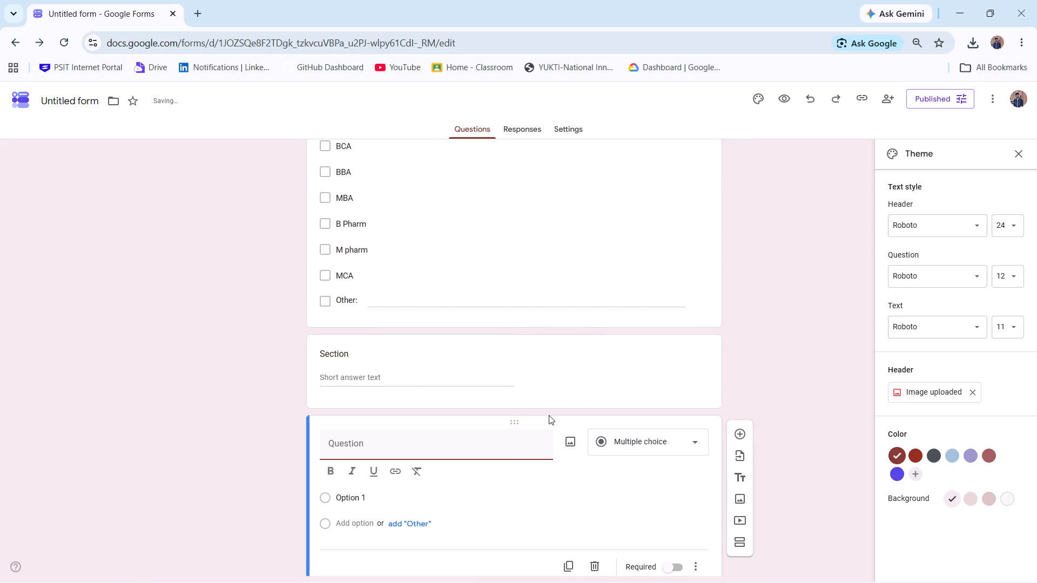
drag(544, 418, 523, 314)
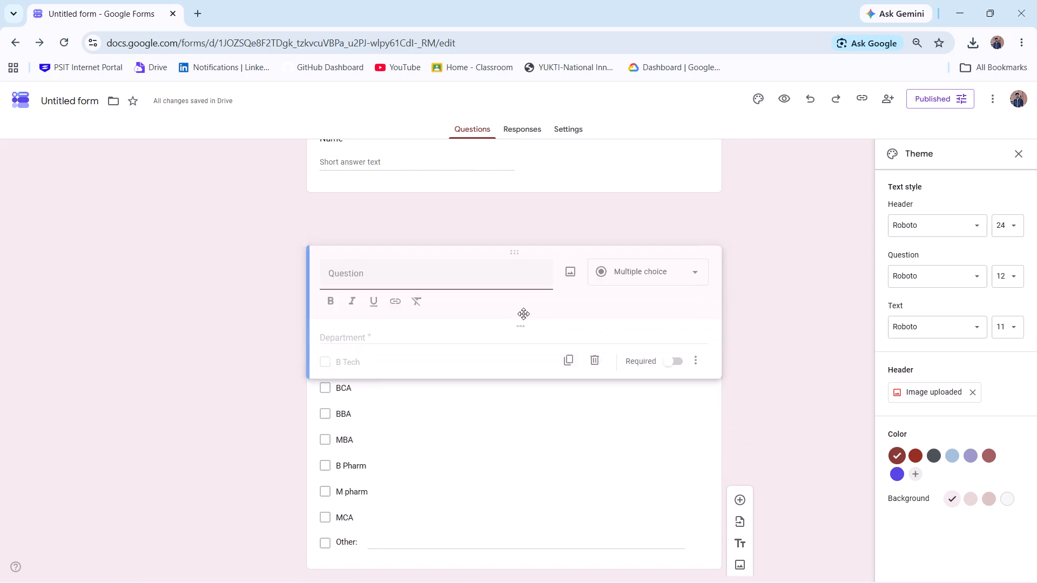
drag(523, 314, 515, 456)
scroll(515, 456, down, 3)
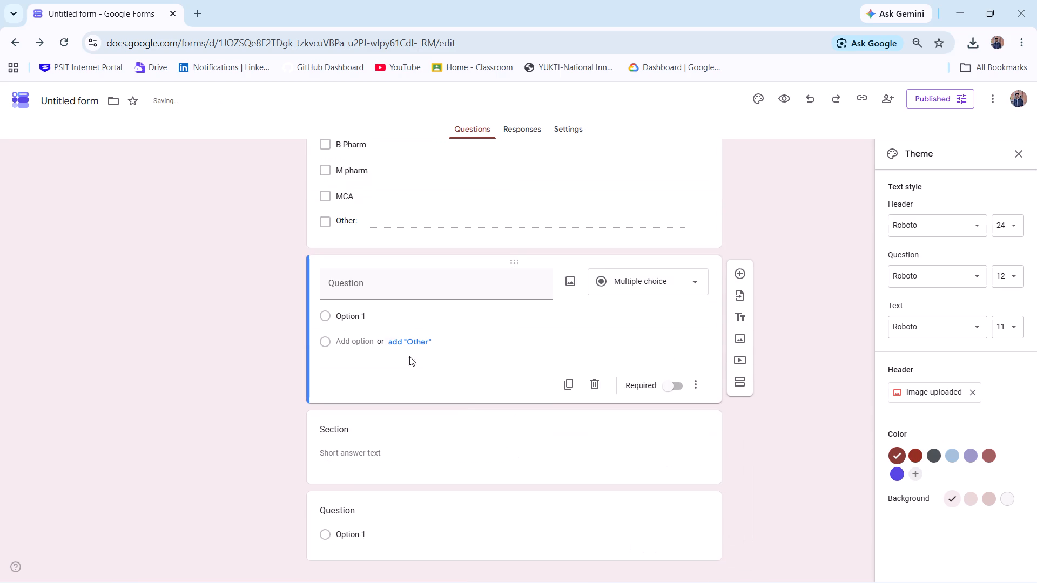
Title the new question "Academic Year" and enter the multiple-choice options 1st, 2nd, 3rd and 4th.
click(358, 288)
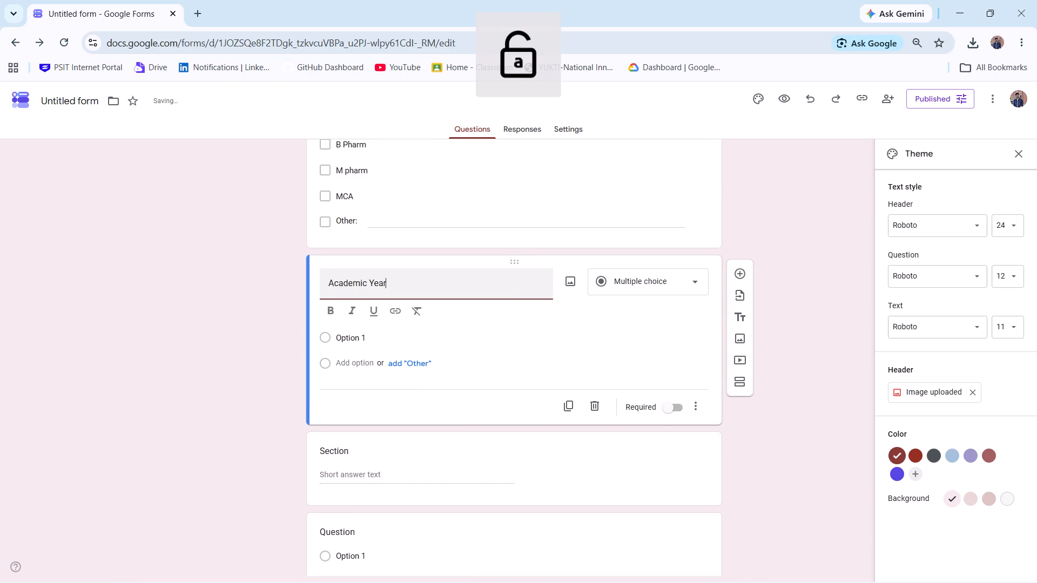
click(340, 334)
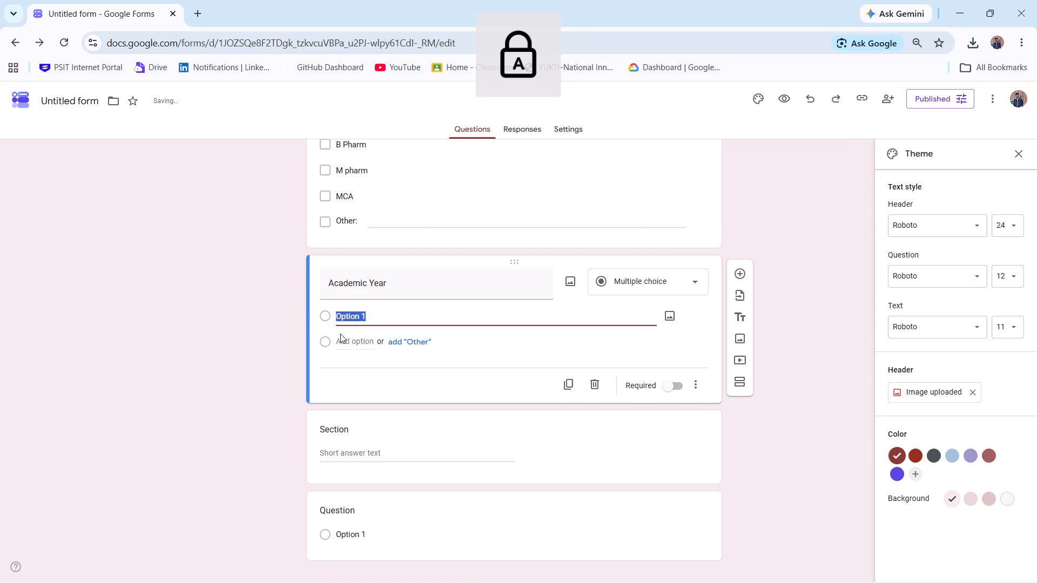
key(1)
text(st)
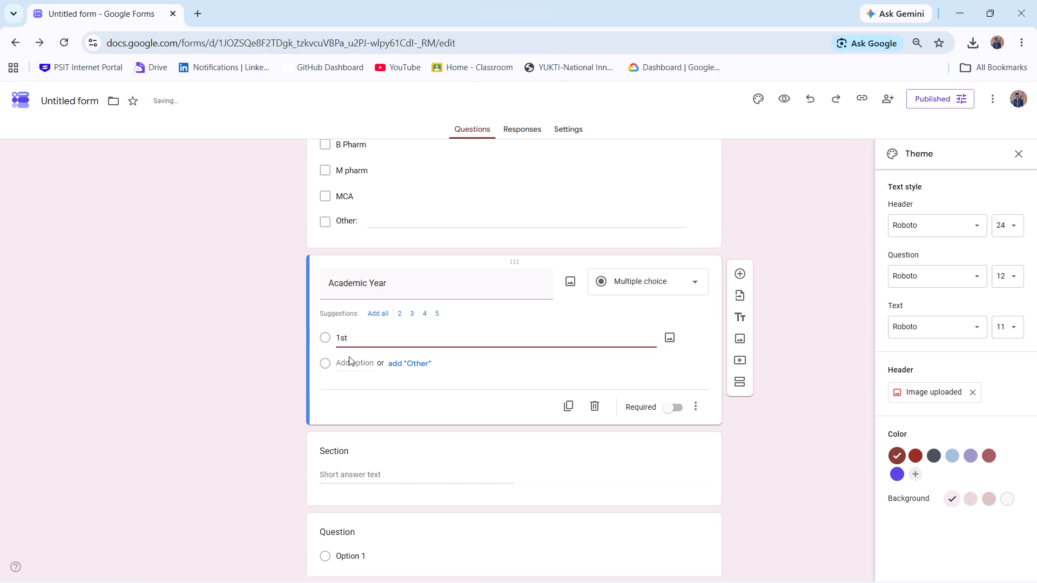
click(350, 359)
text(2nd)
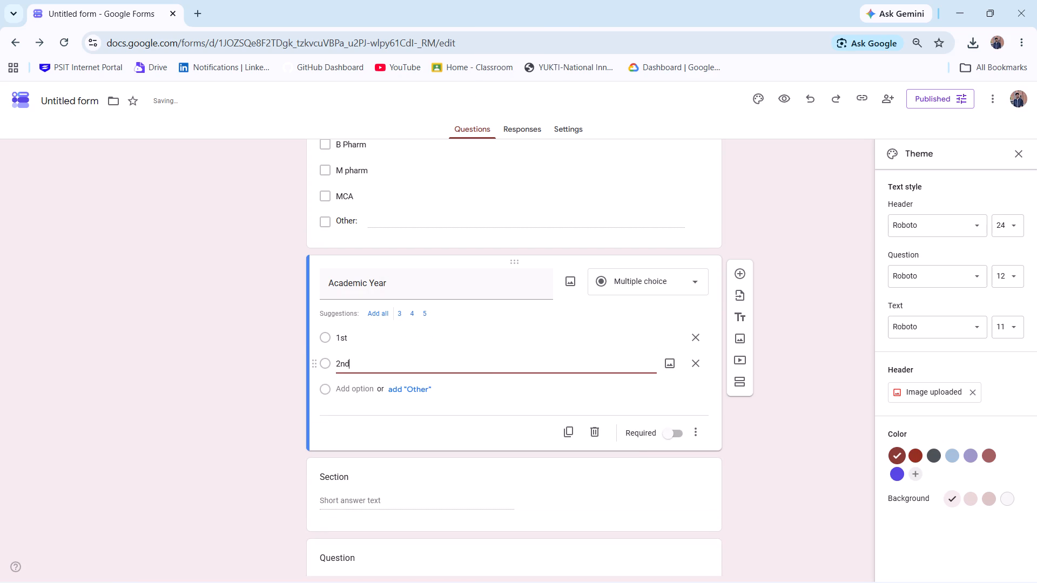
click(356, 391)
text(3rd)
click(359, 411)
text(4th)
click(274, 421)
Title the blank question below Section "Roll Number" with a Short answer type.
scroll(272, 333, up, 3)
scroll(272, 333, down, 2)
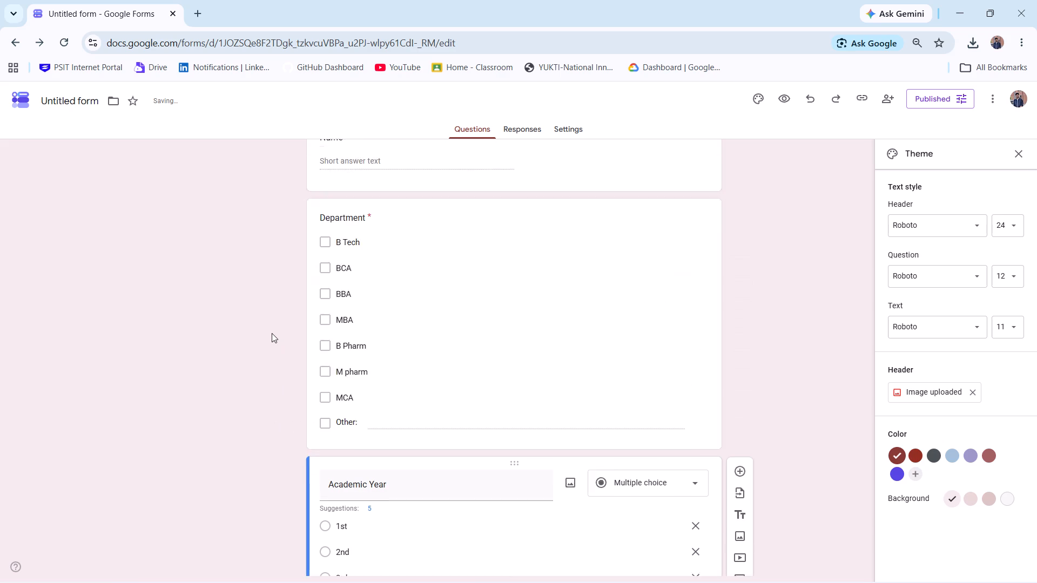
scroll(272, 333, down, 2)
scroll(503, 421, down, 2)
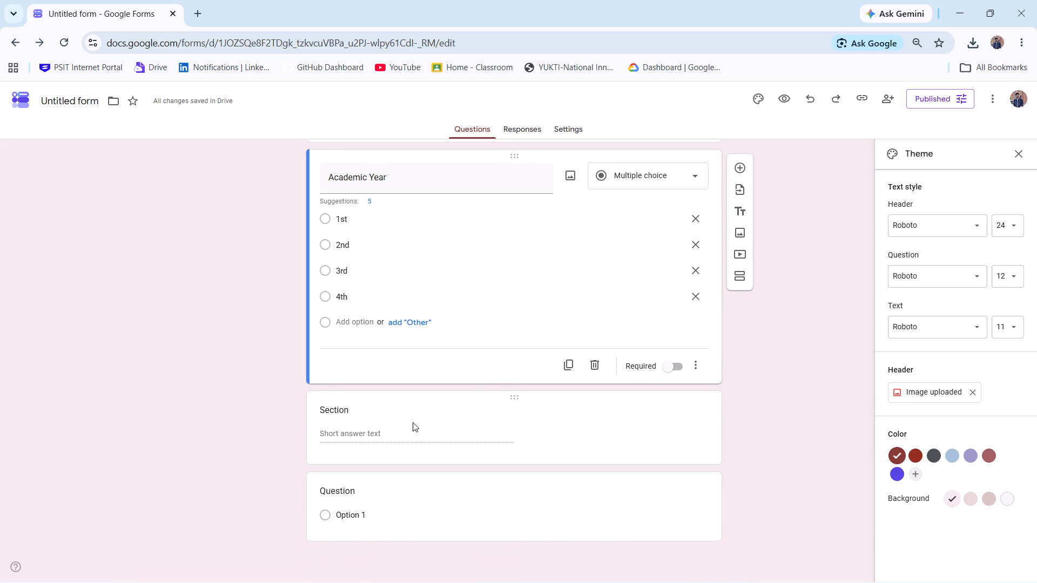
click(650, 444)
scroll(819, 425, down, 3)
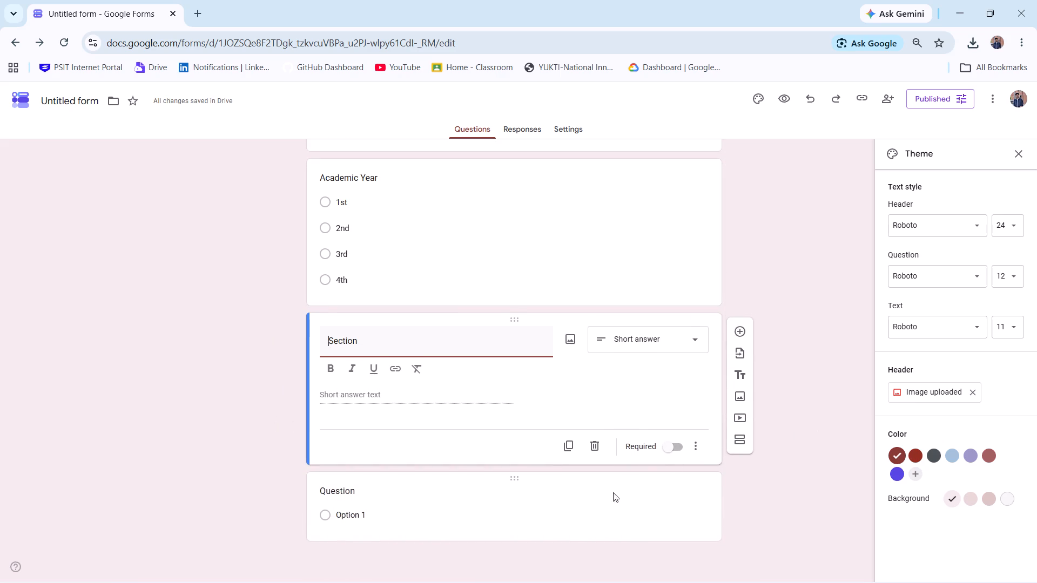
click(603, 502)
scroll(546, 470, down, 4)
click(805, 377)
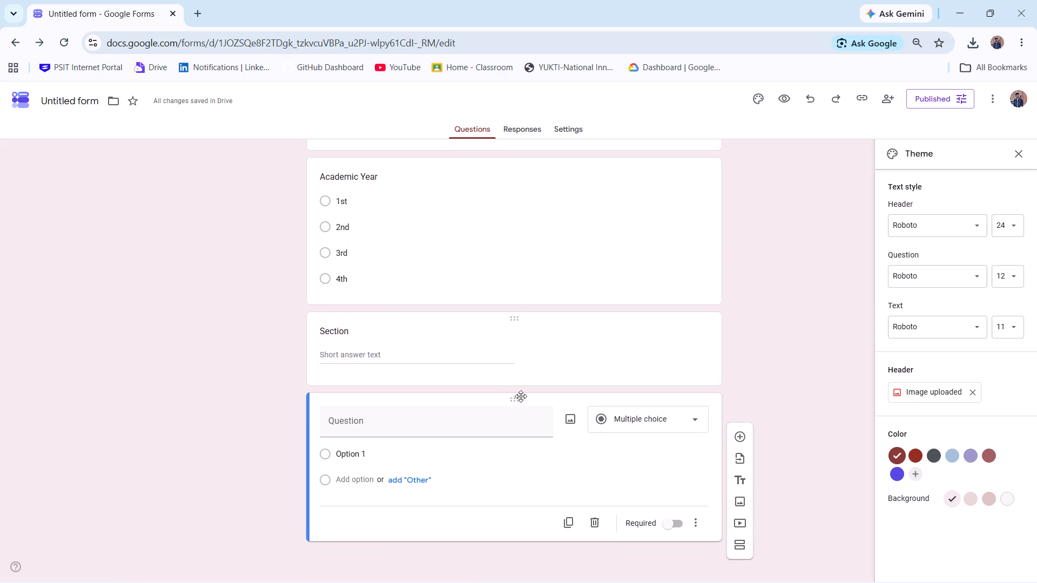
click(399, 430)
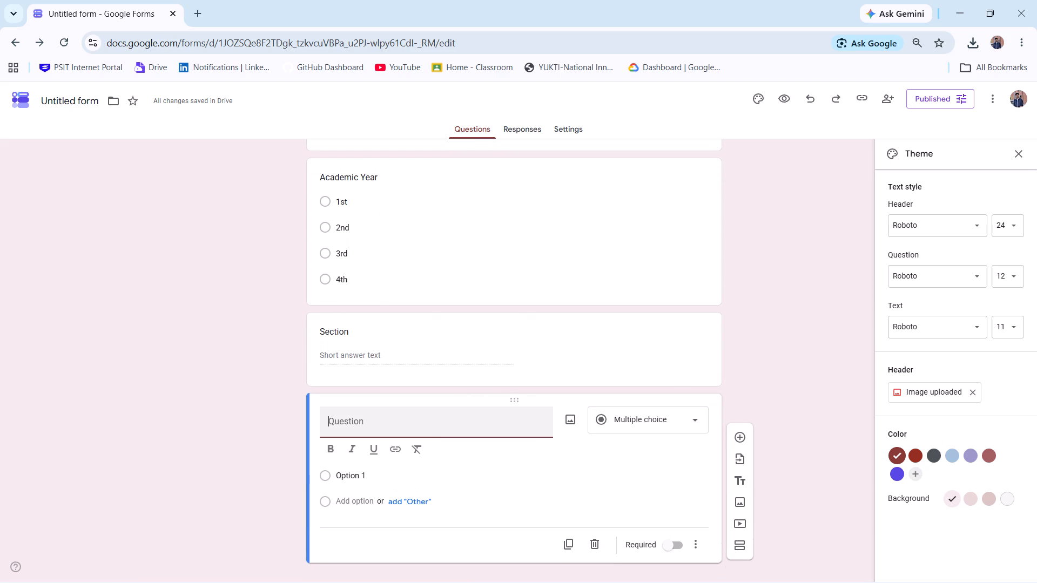
scroll(399, 430, up, 4)
scroll(399, 430, down, 7)
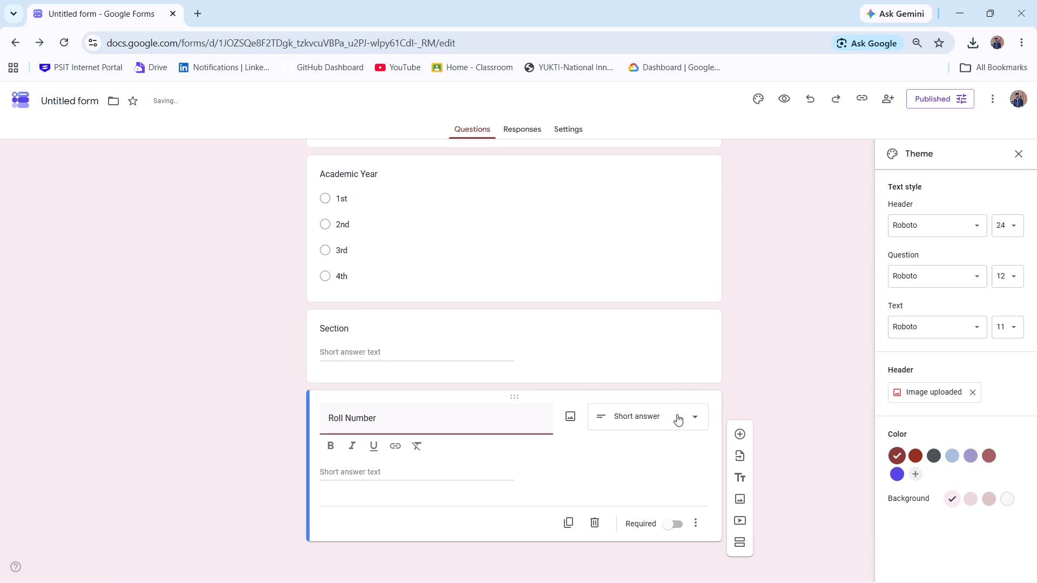
click(776, 348)
Add a question below Roll Number titled "Contact Number" with a Short answer type.
scroll(737, 402, down, 3)
click(737, 452)
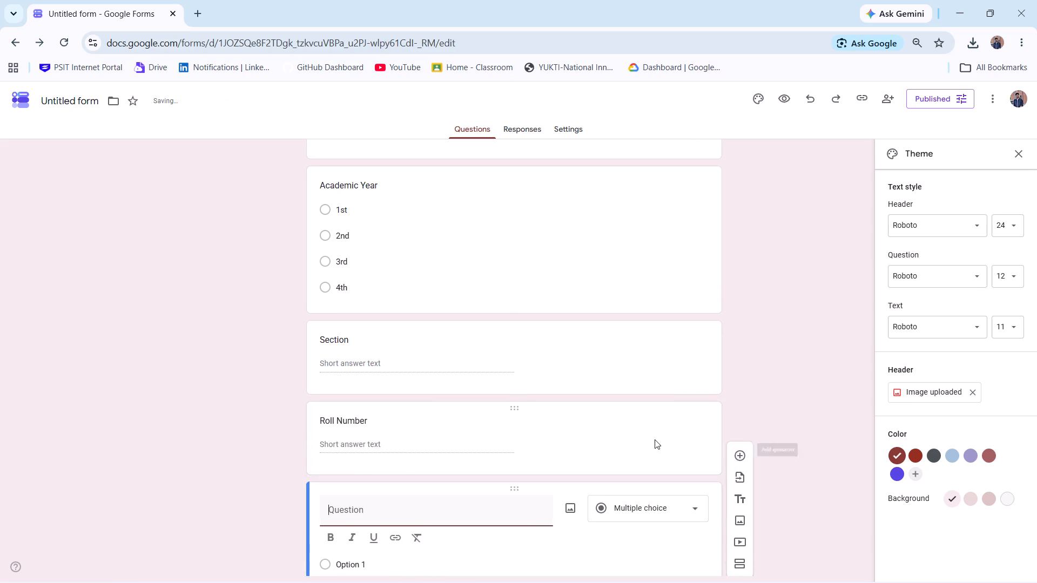
scroll(655, 439, down, 4)
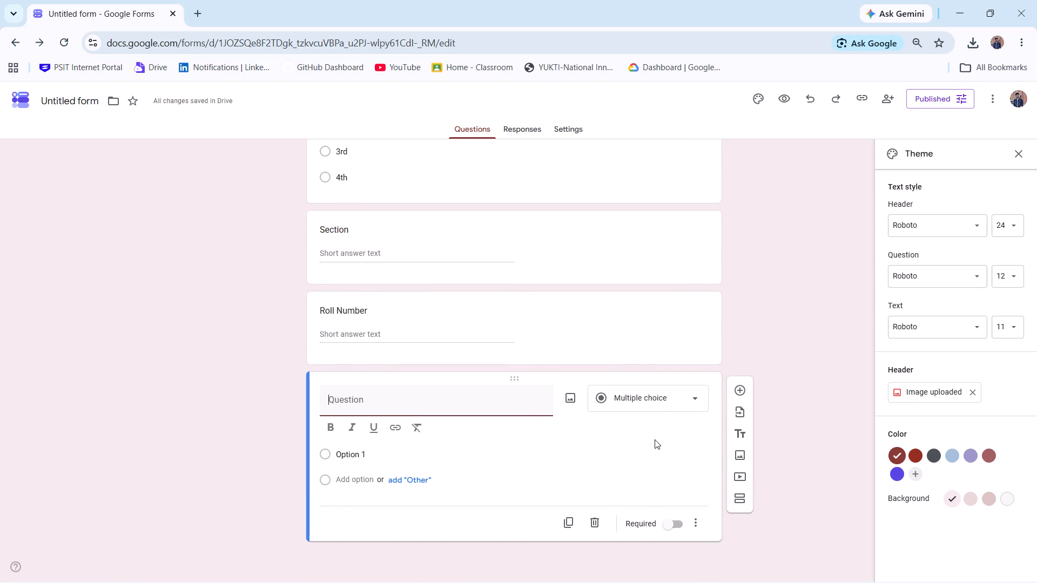
key(v)
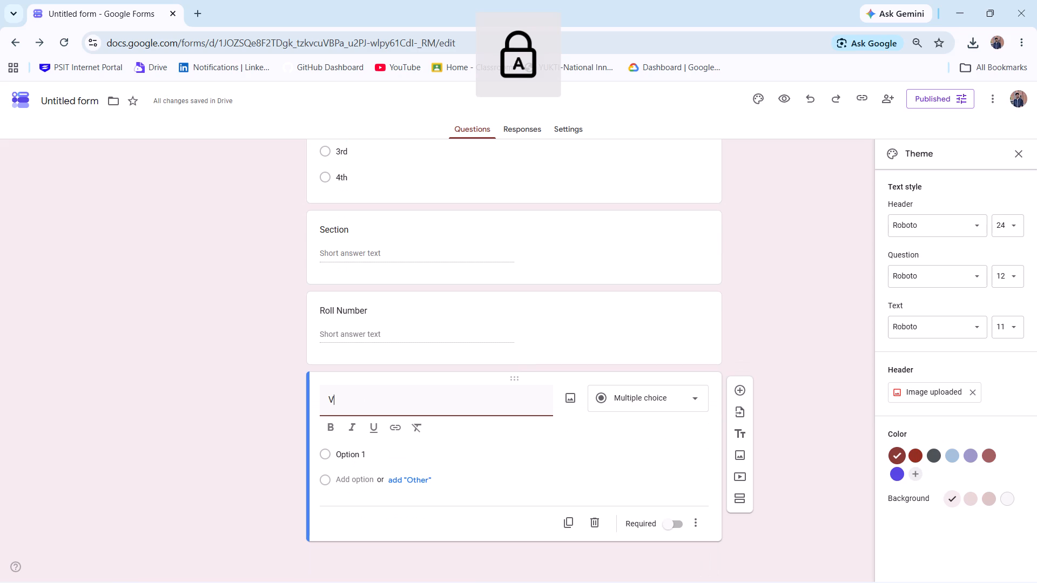
key(BackSpace)
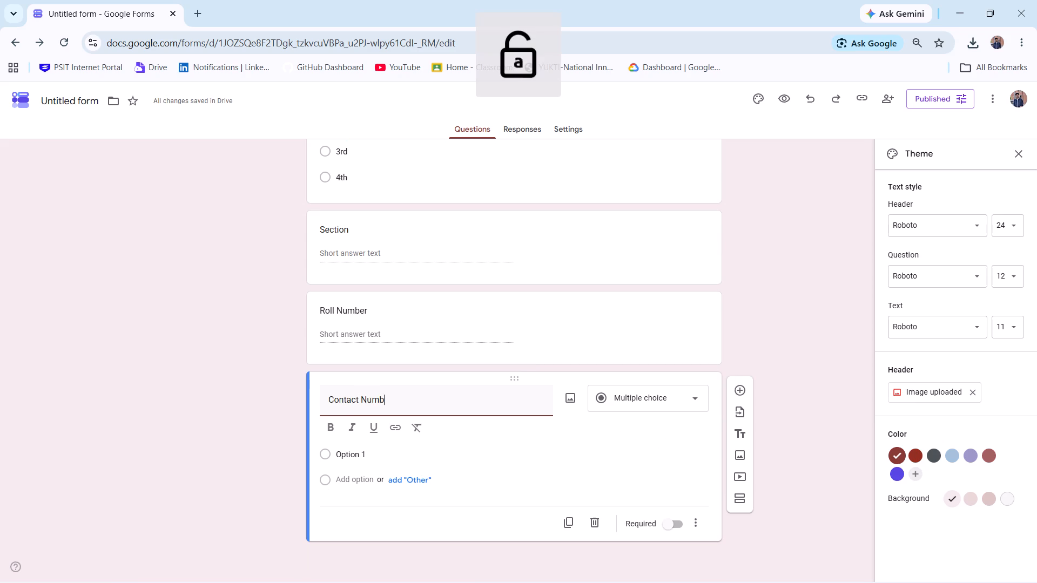
click(798, 456)
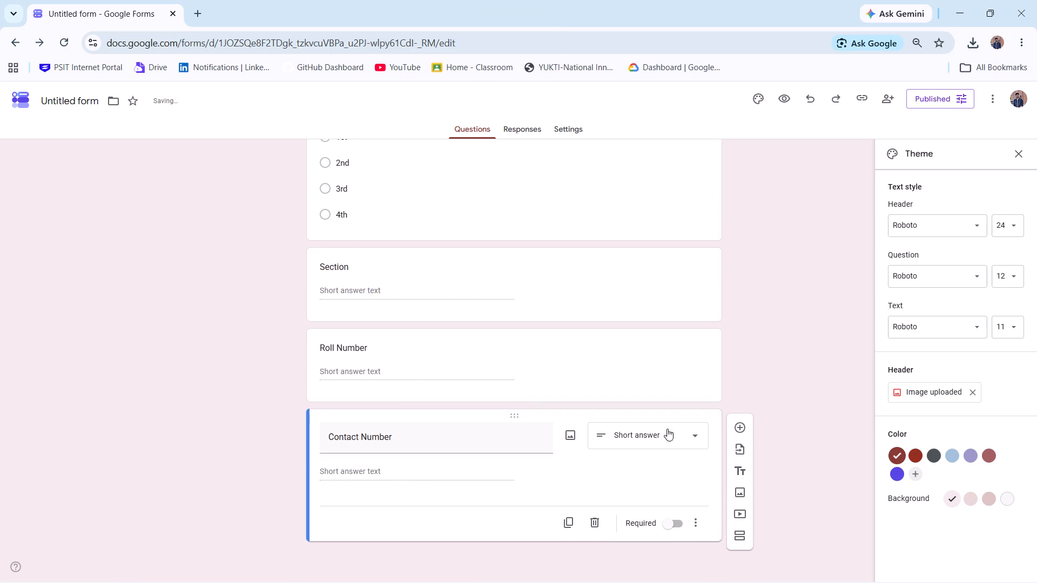
scroll(639, 421, down, 1)
click(400, 435)
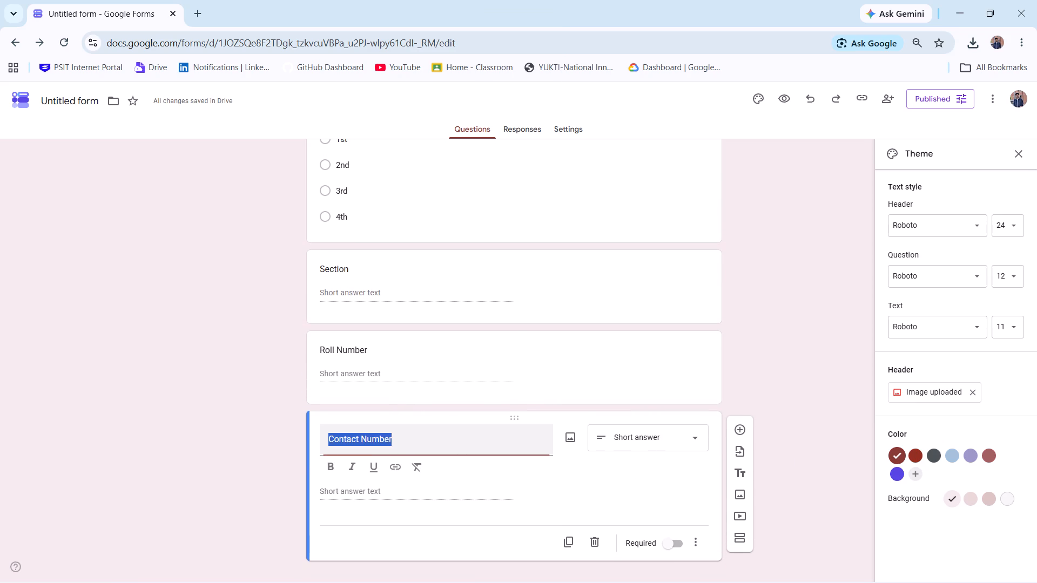
click(806, 352)
scroll(603, 423, up, 3)
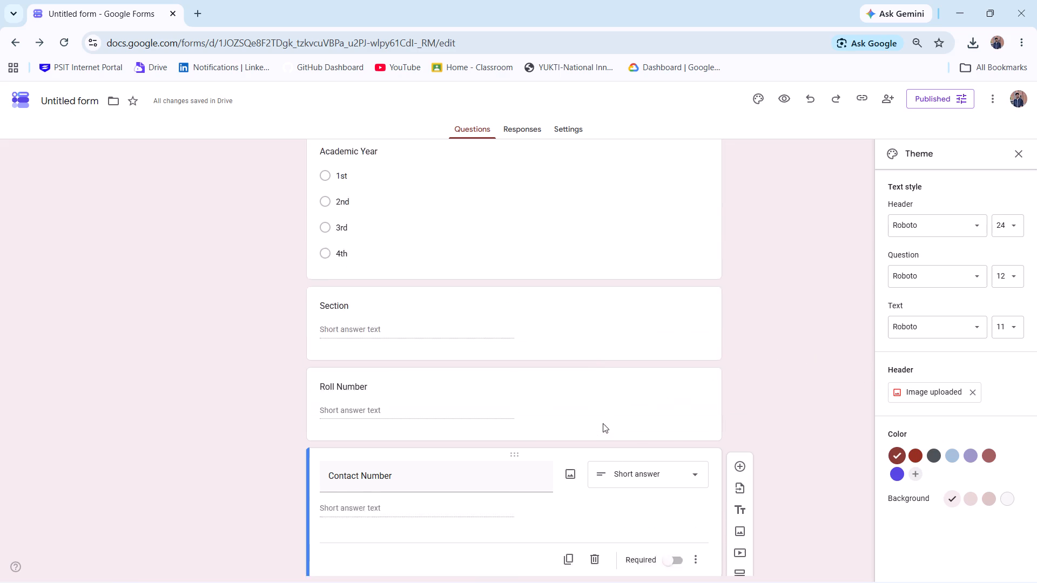
Add a Multiple choice question titled "Hosteler/Day Scholar" below the Contact Number question.
scroll(603, 422, down, 5)
click(736, 432)
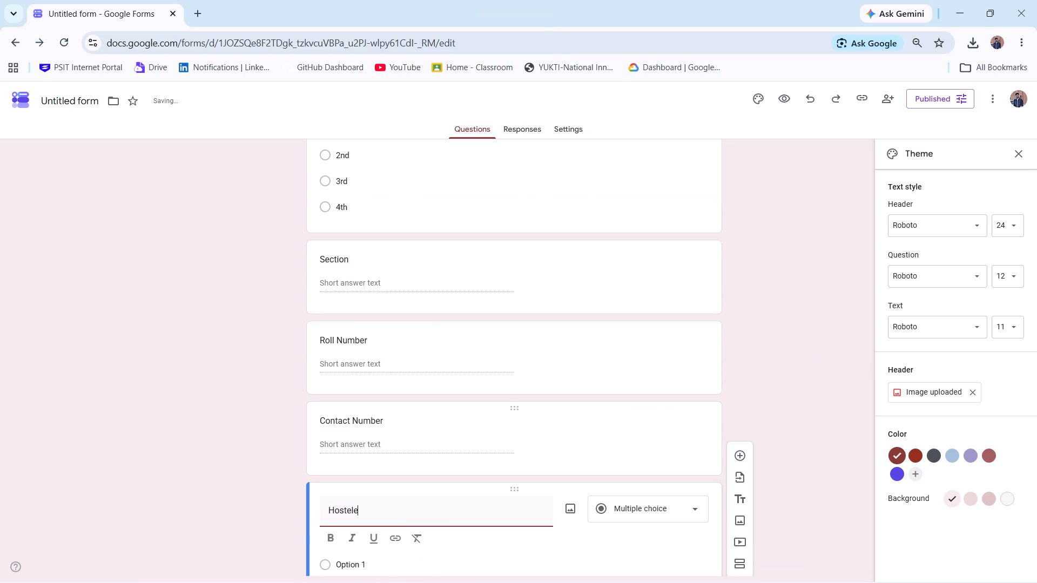
key(BackSpace)
key(slash)
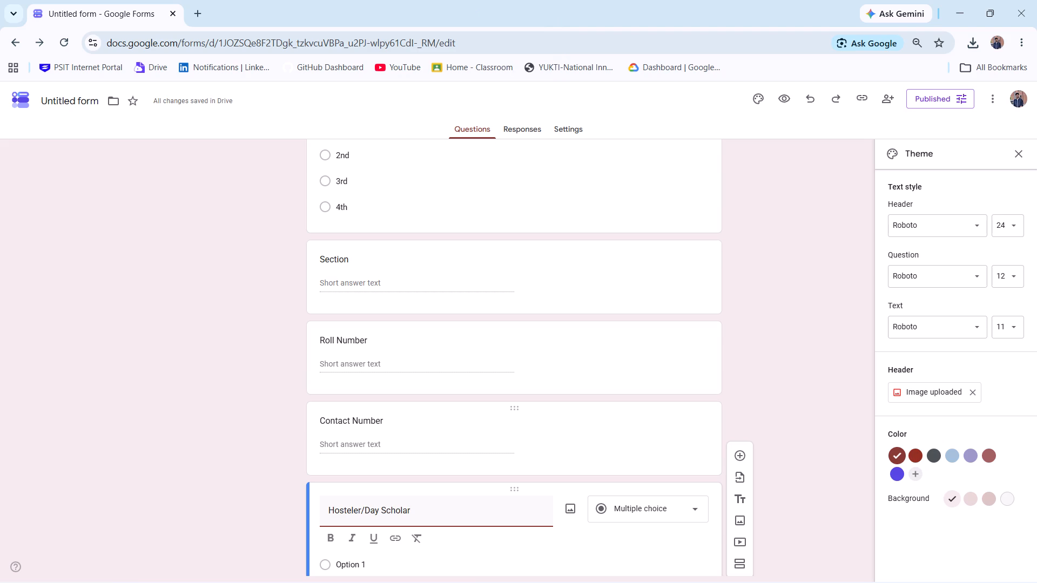
click(762, 323)
scroll(762, 323, down, 4)
click(650, 422)
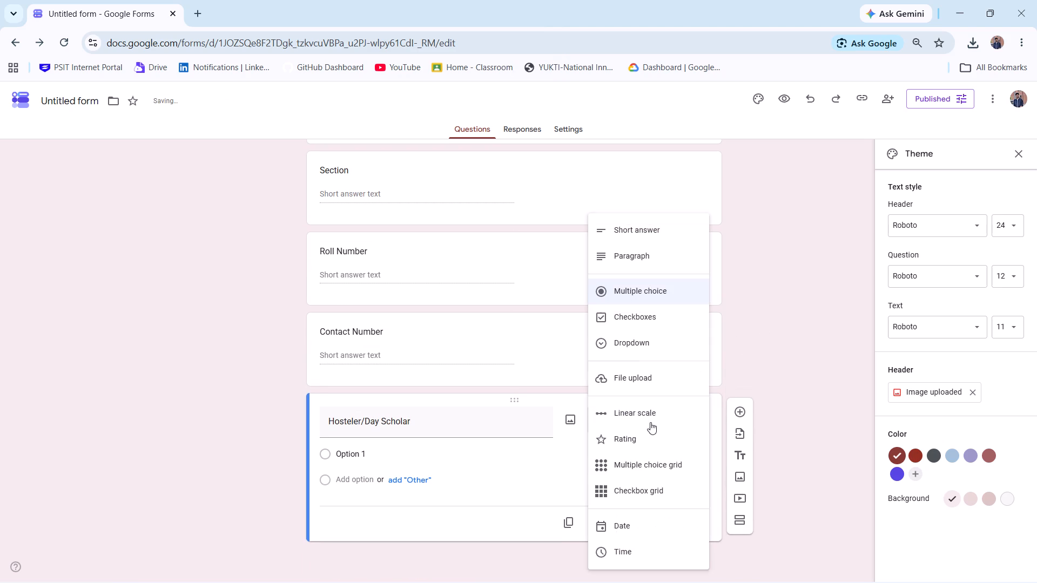
click(633, 288)
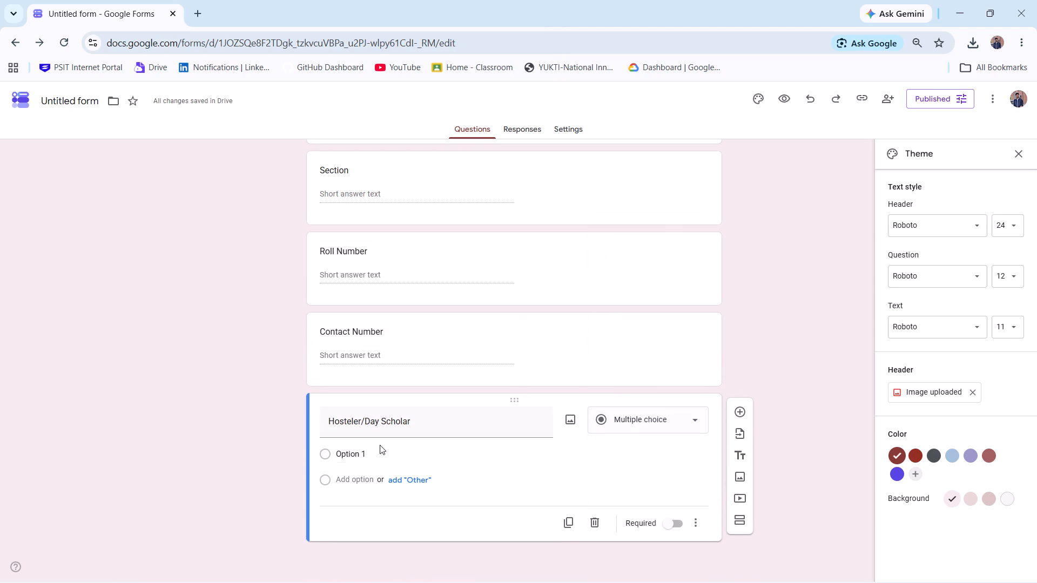
Enter the options "Hosteler" and "DayScholar" for the Hosteler/Day Scholar question.
click(354, 449)
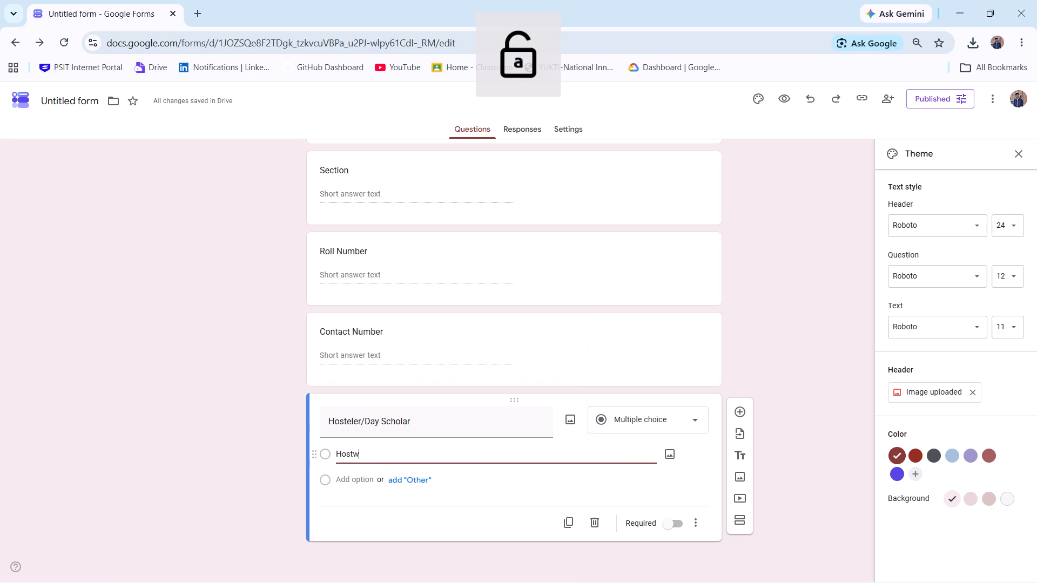
key(BackSpace)
key(BackSpace)
key(BackSpace)
key(BackSpace)
key(BackSpace)
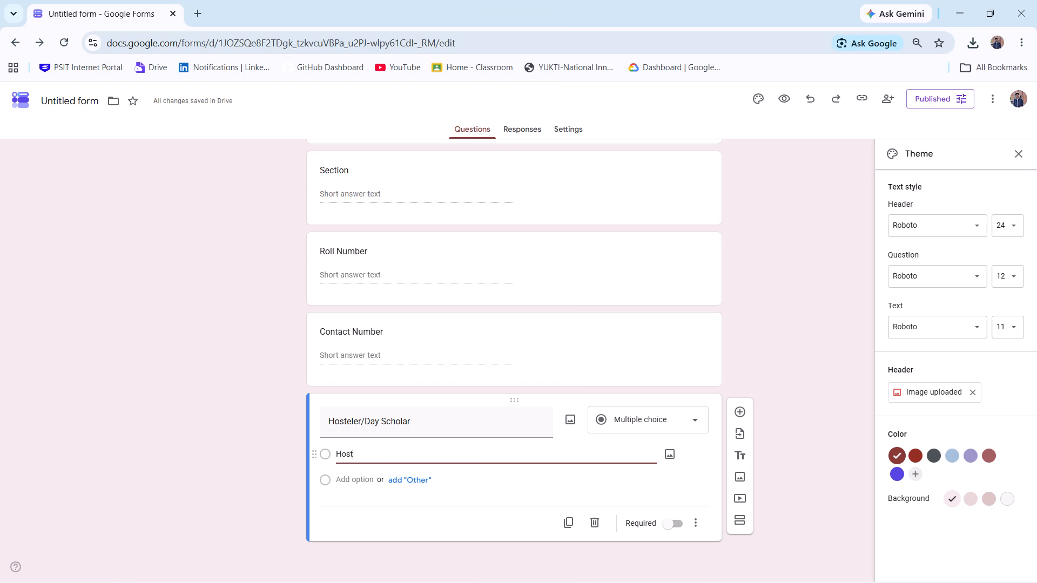
text(eler)
click(369, 479)
key(d)
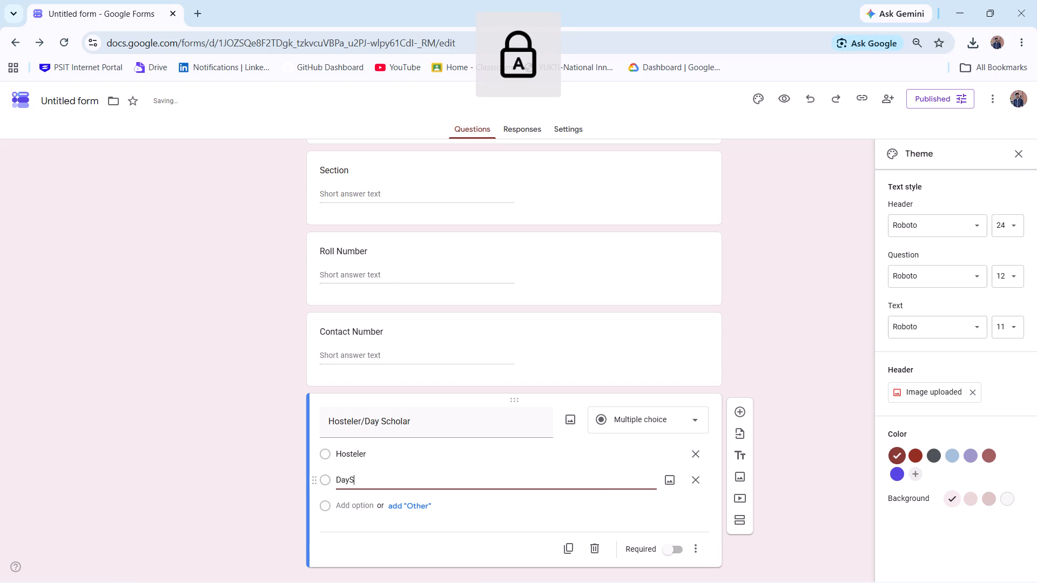
text(cholar)
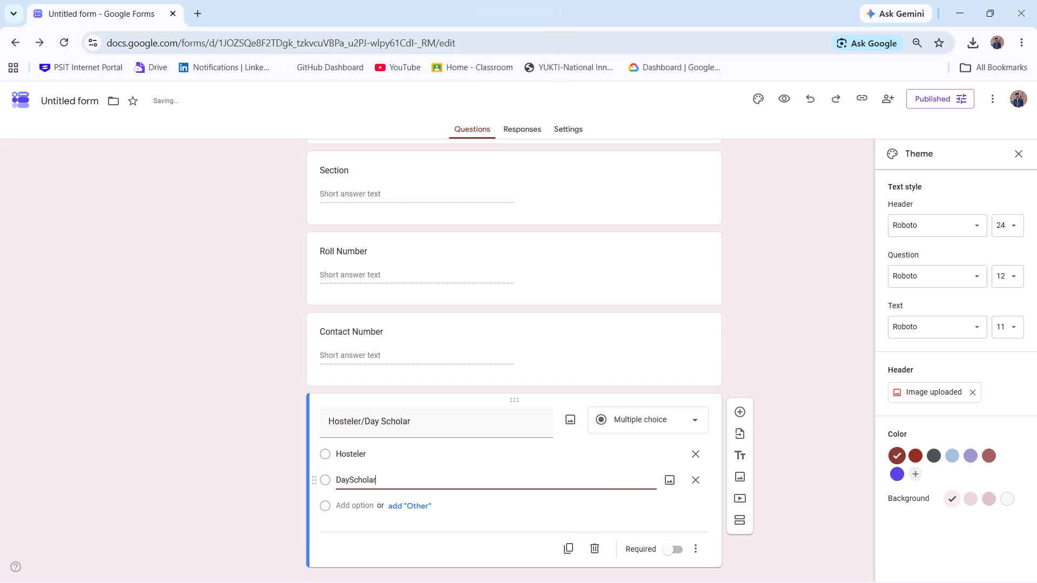
click(836, 274)
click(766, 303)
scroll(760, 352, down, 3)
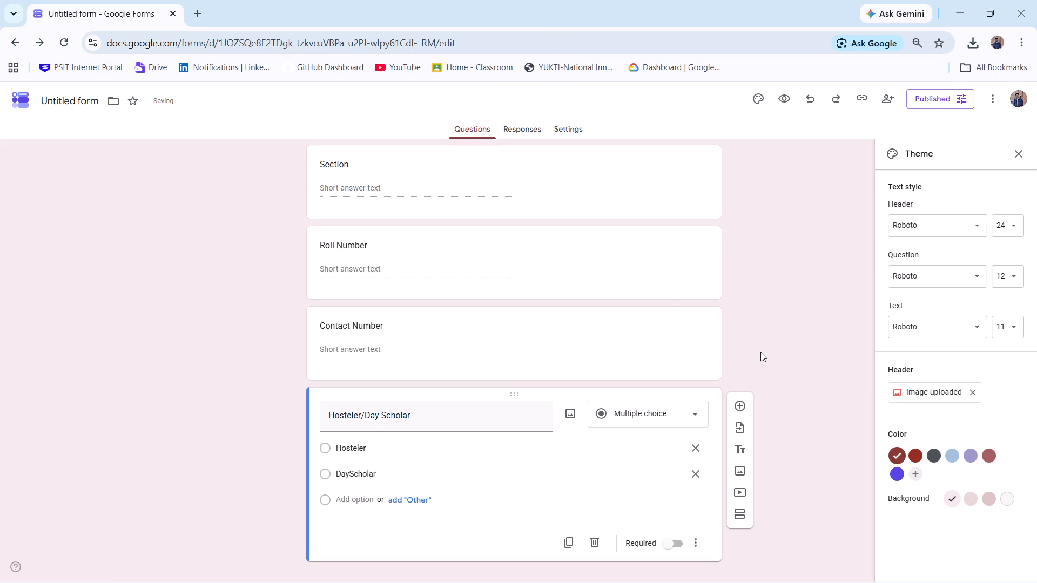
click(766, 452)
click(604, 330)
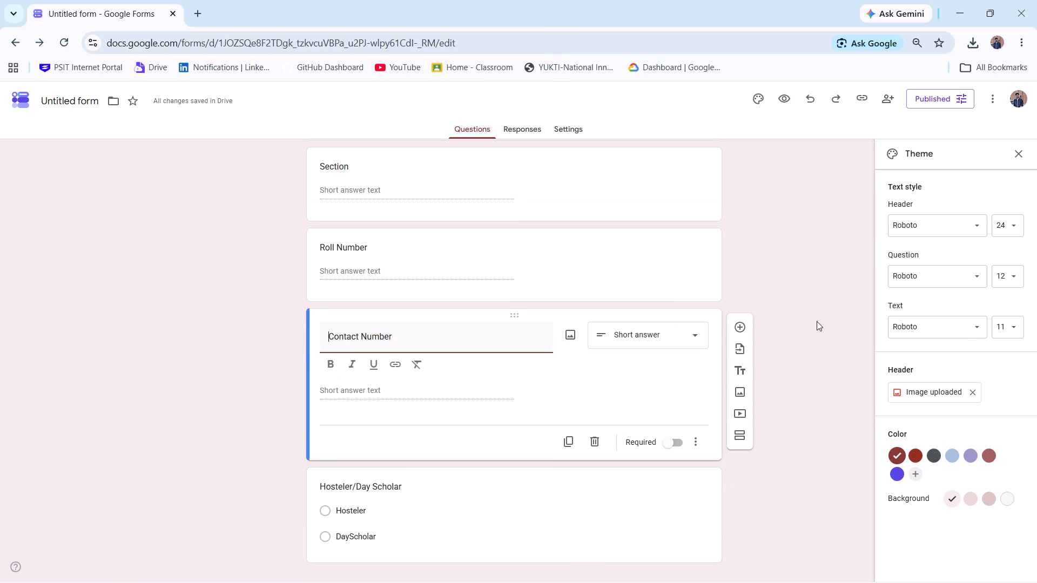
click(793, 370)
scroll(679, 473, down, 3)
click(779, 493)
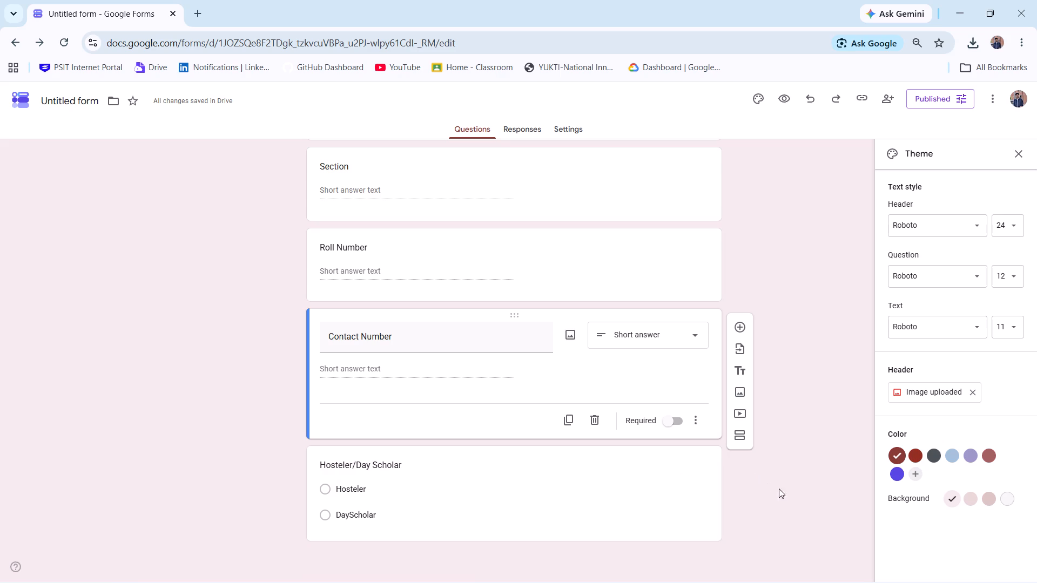
Add a question below Hosteler/Day Scholar and title it "Payment on this QR code".
click(569, 493)
scroll(596, 424, down, 4)
click(793, 299)
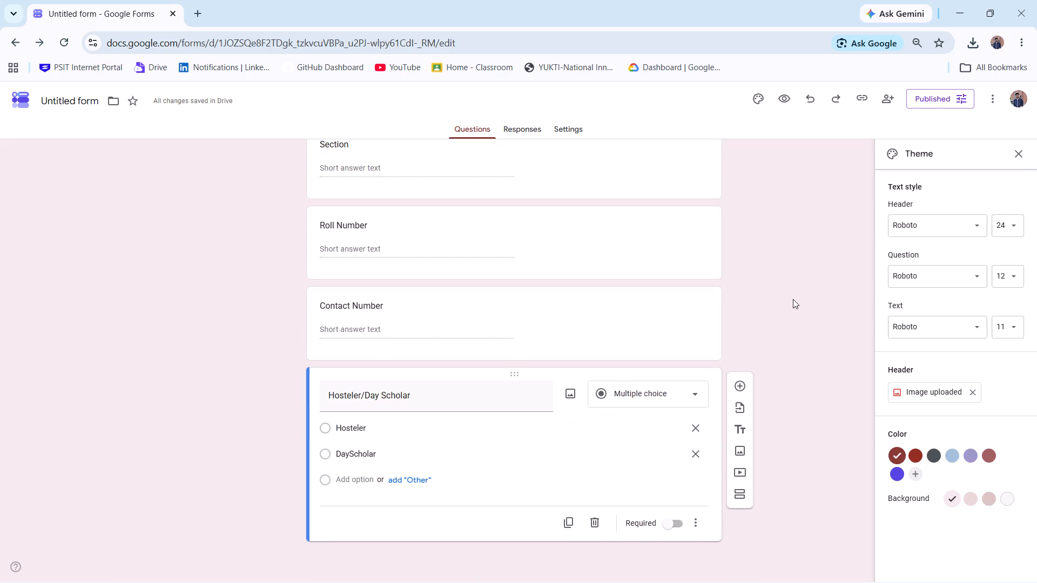
click(742, 387)
scroll(742, 386, down, 6)
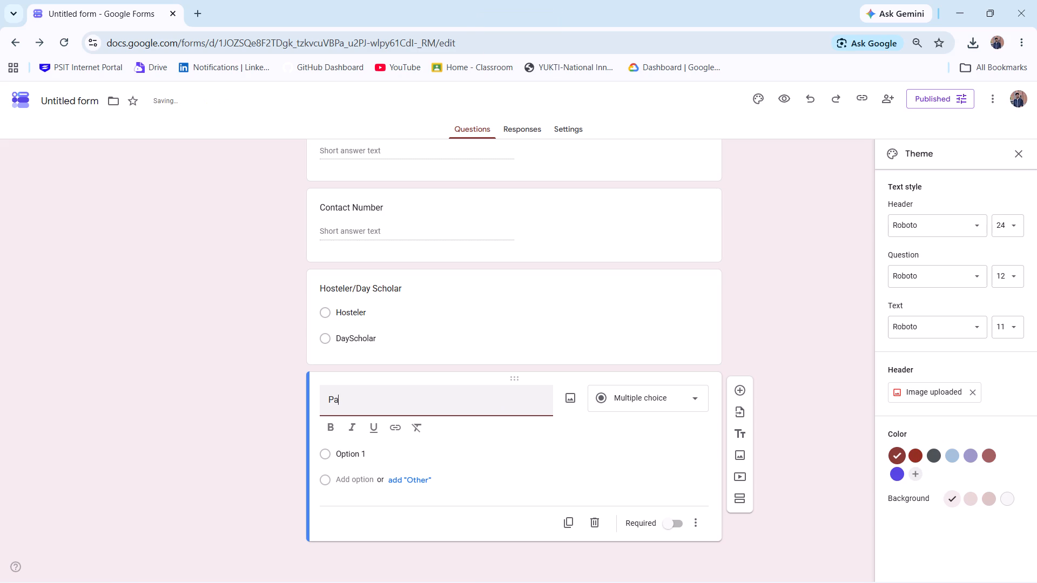
key(BackSpace)
key(BackSpace)
key(BackSpace)
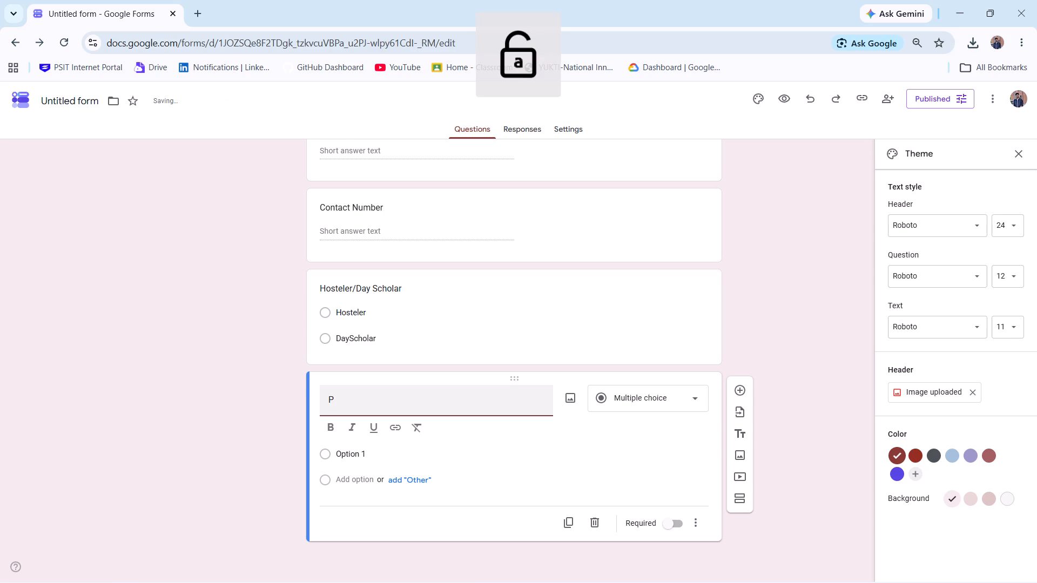
text(ayment on this)
key(space)
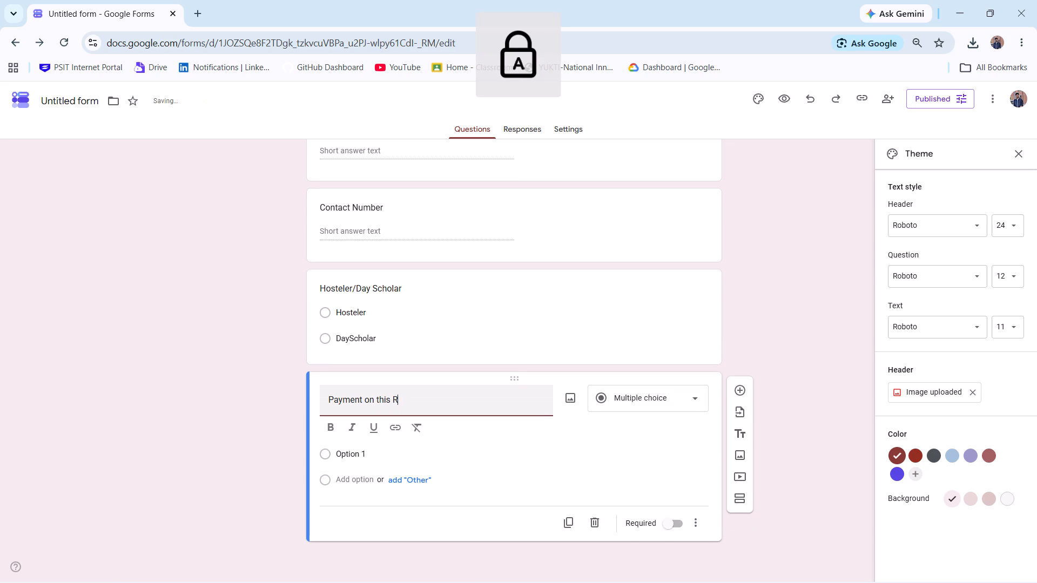
key(BackSpace)
text(QR)
key(BackSpace)
key(BackSpace)
text(ode)
click(221, 391)
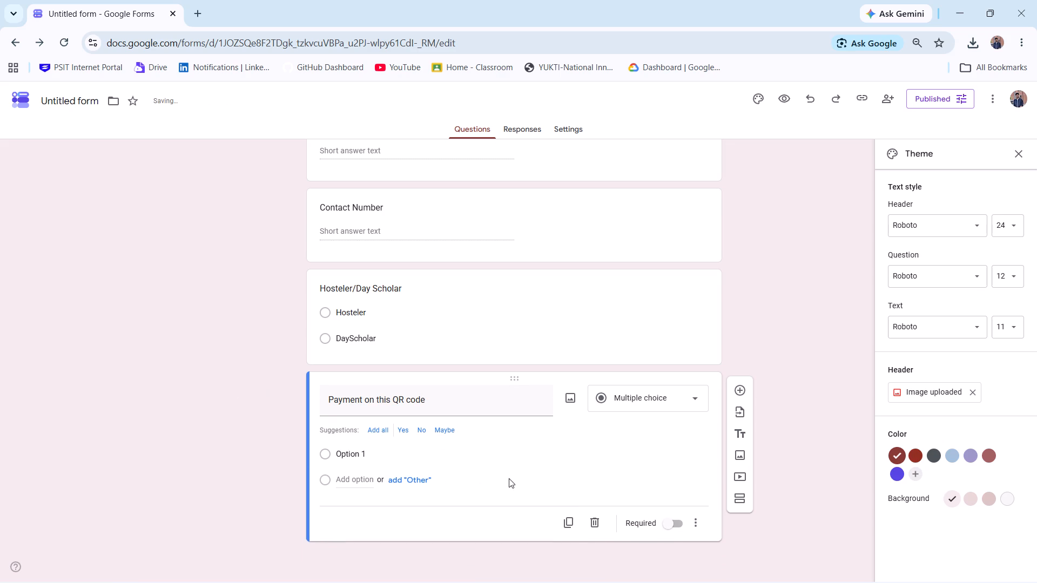
Open the image picker for Option 1 of the "Payment on this QR code" question.
click(634, 406)
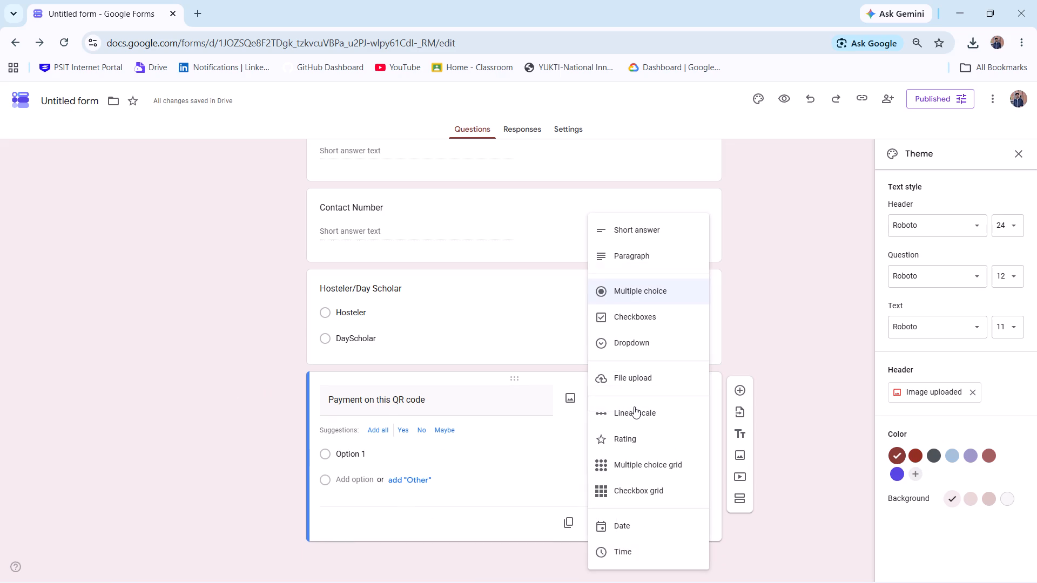
click(772, 294)
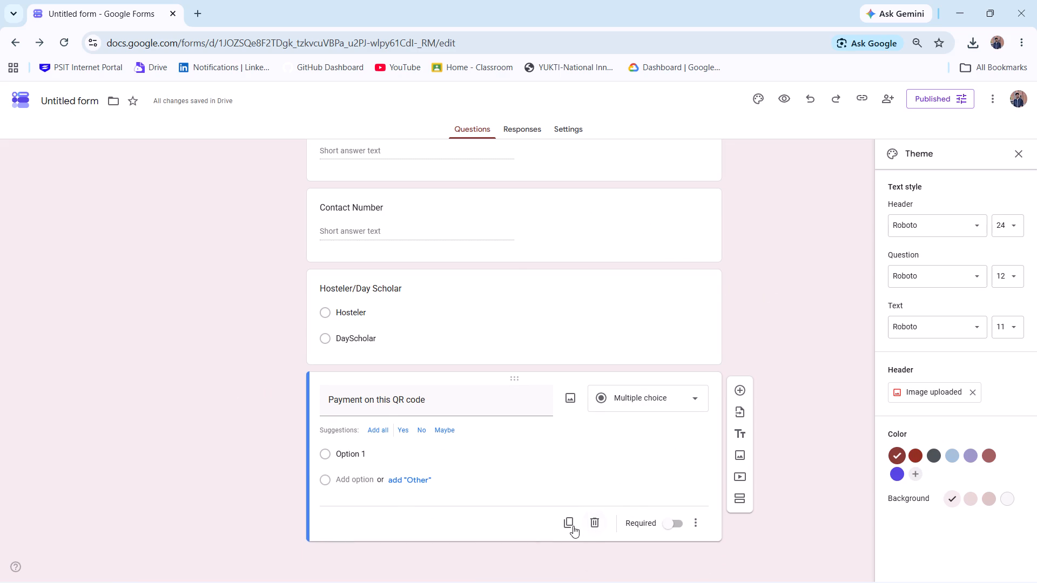
click(670, 455)
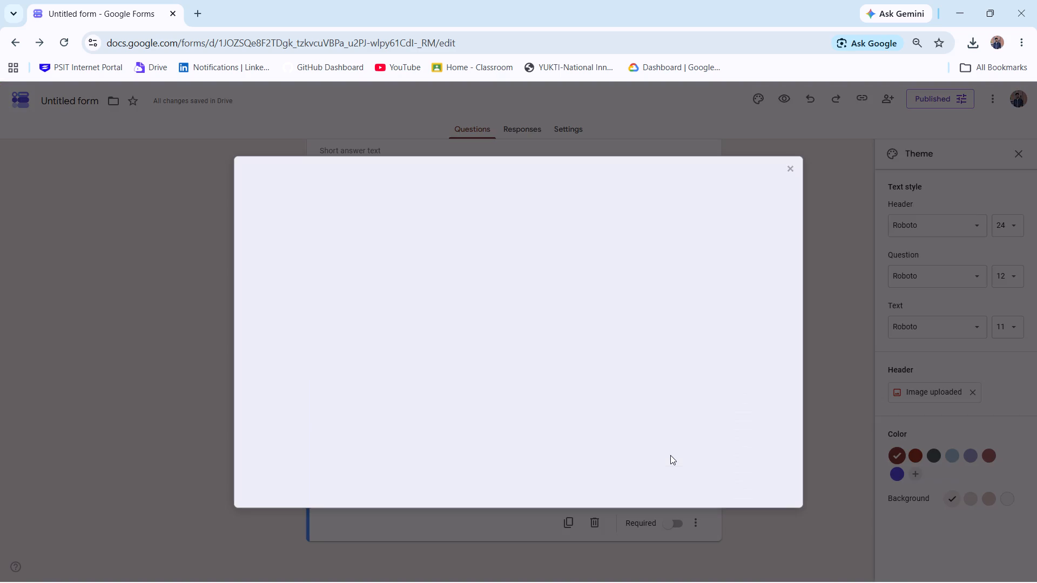
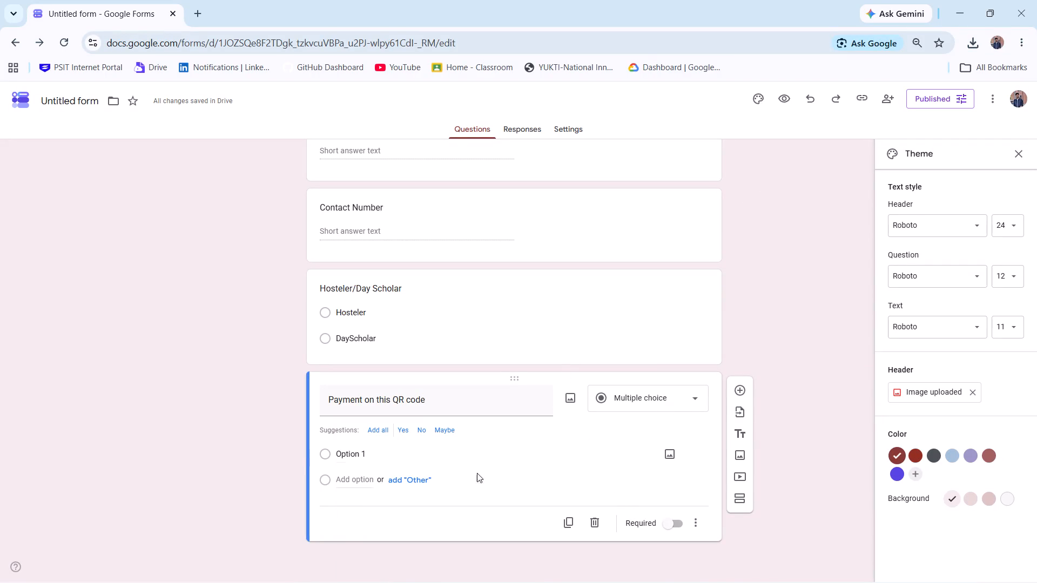
Upload the QR code image "WhatsApp Image 2026-10-27 at 4.02.39 PM" from Downloads to Option 1 of the "Payment on this QR code" question.
click(670, 458)
click(281, 296)
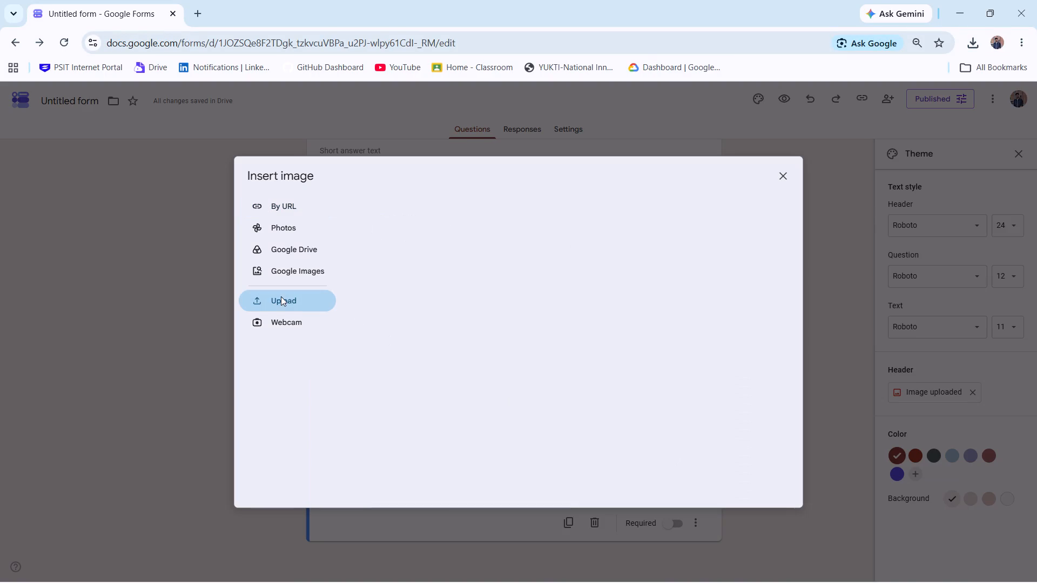
click(597, 381)
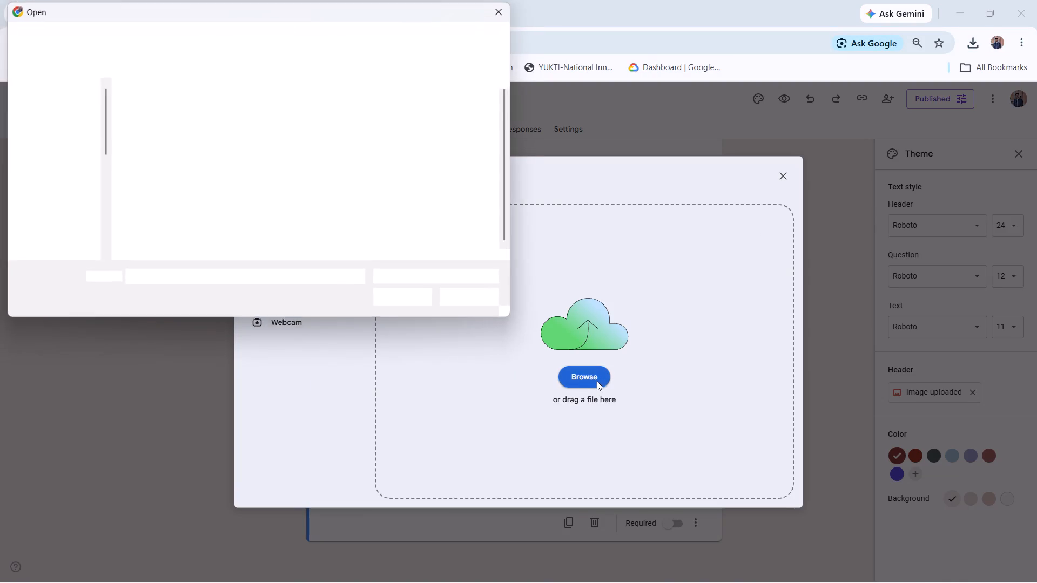
click(75, 138)
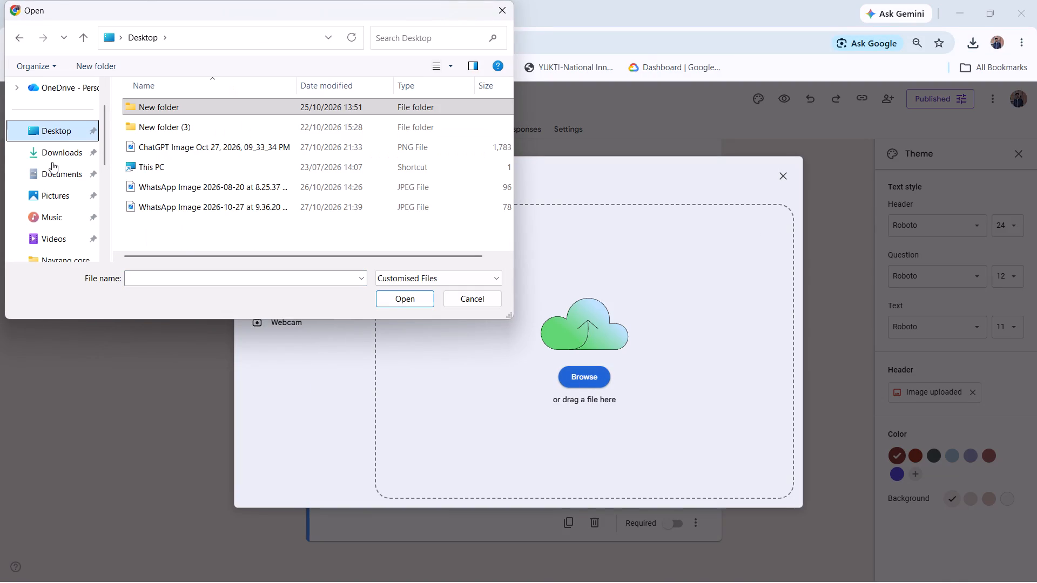
click(52, 162)
click(207, 144)
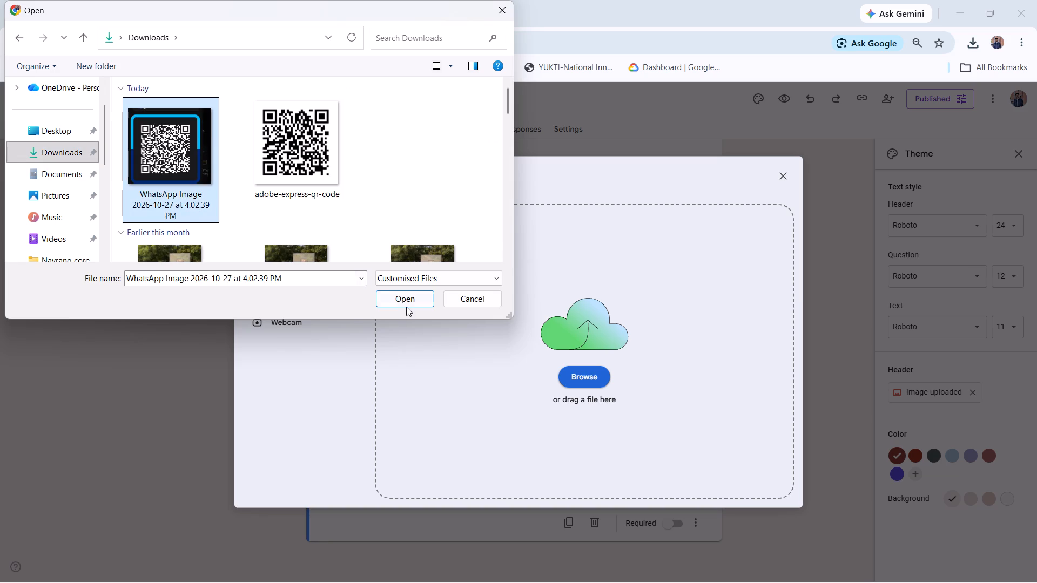
click(411, 304)
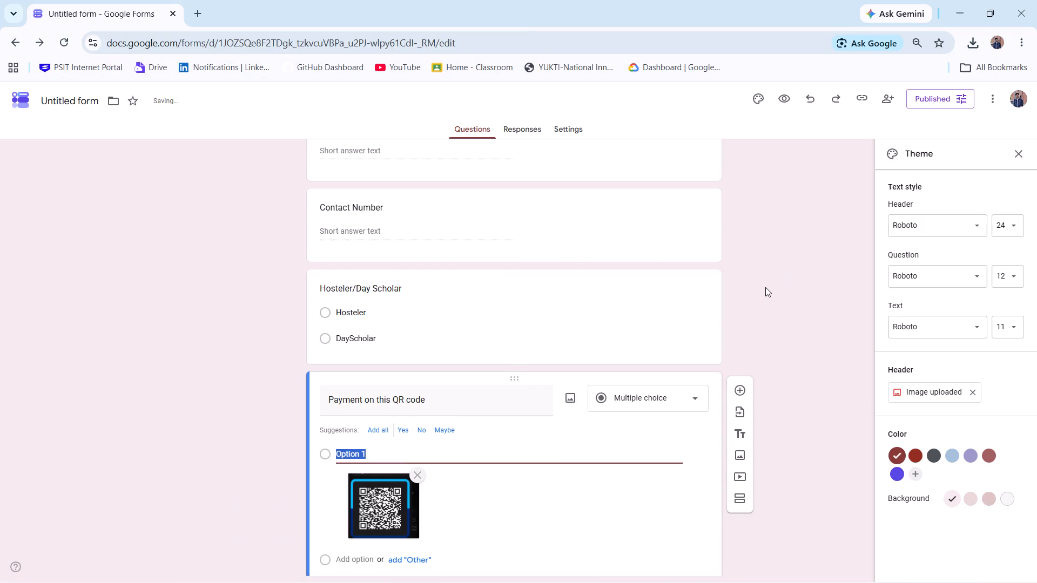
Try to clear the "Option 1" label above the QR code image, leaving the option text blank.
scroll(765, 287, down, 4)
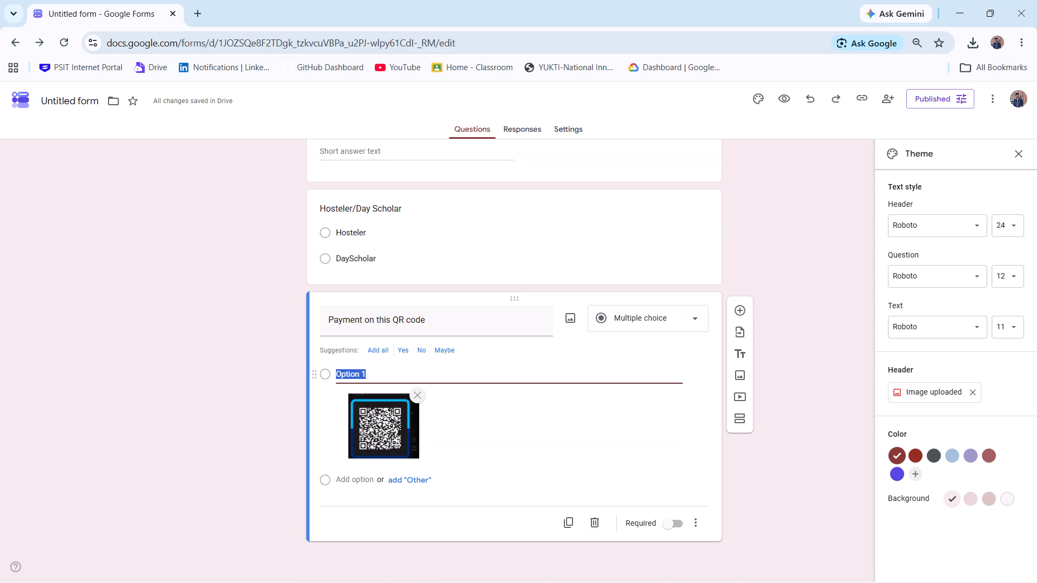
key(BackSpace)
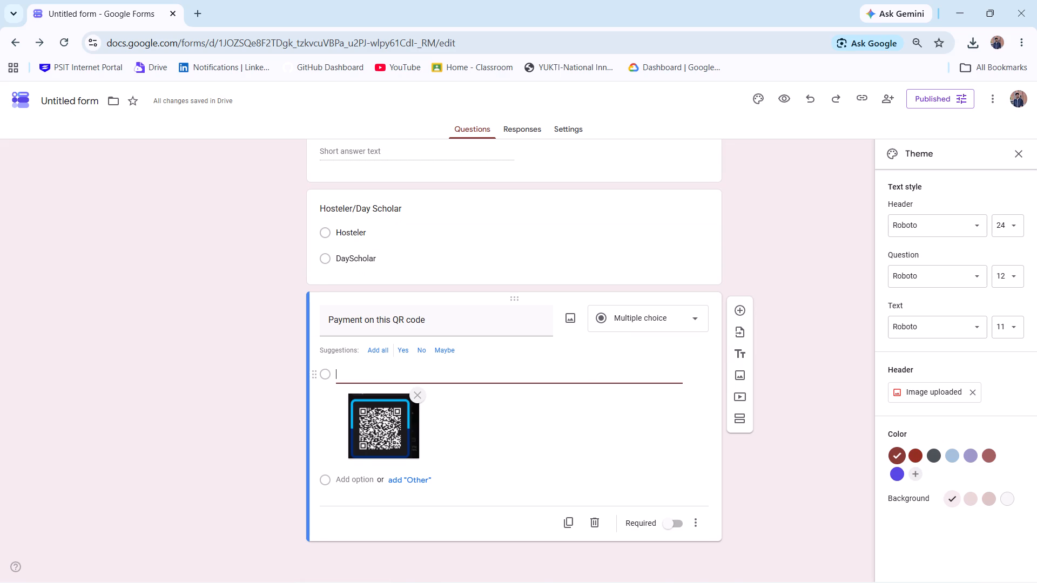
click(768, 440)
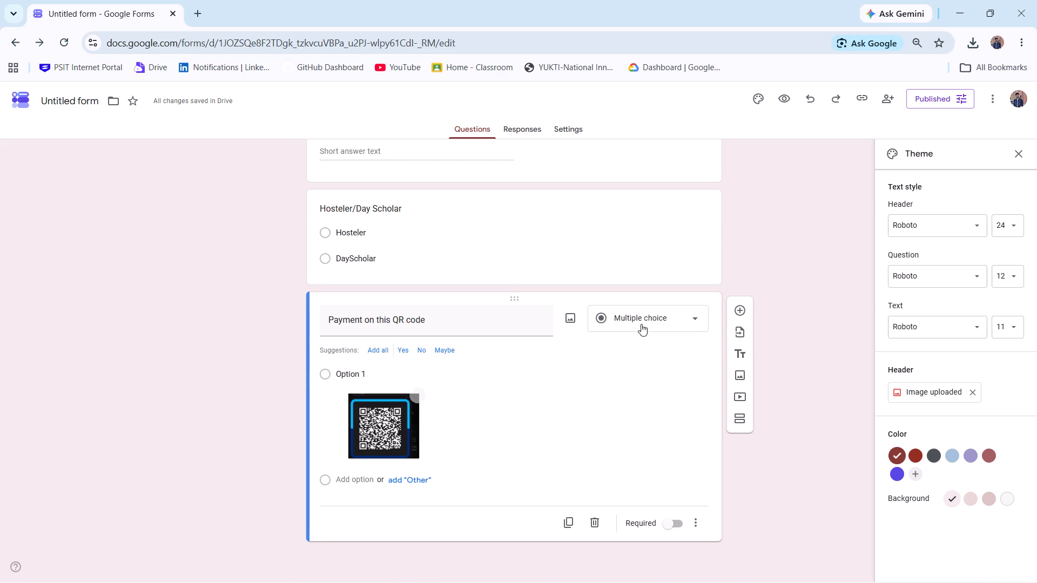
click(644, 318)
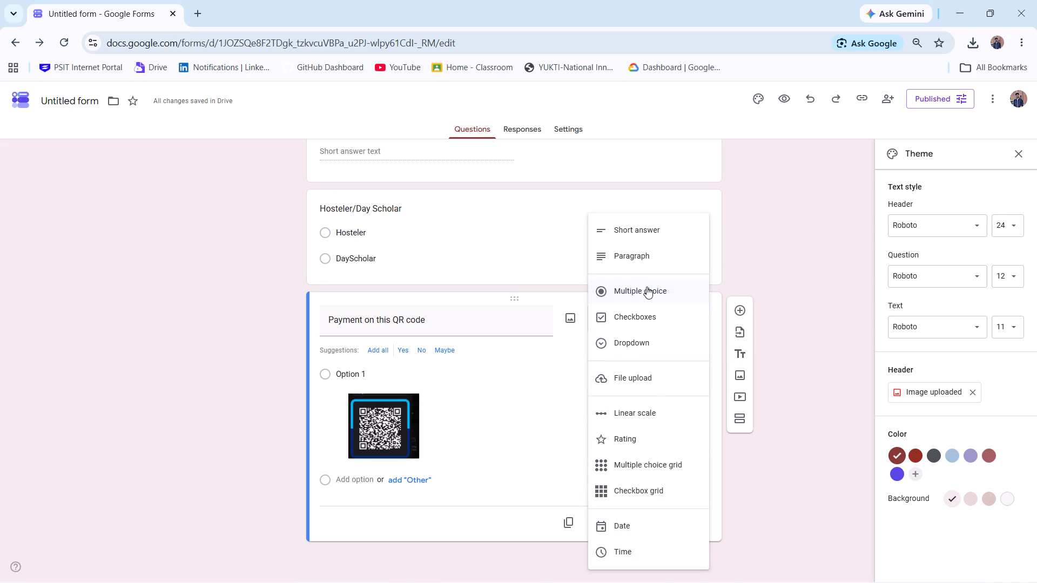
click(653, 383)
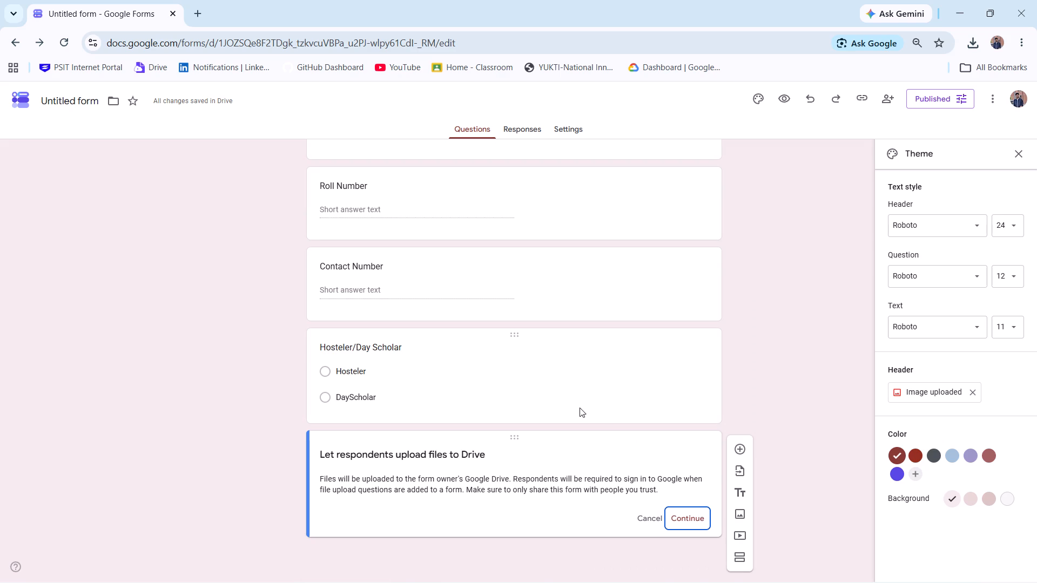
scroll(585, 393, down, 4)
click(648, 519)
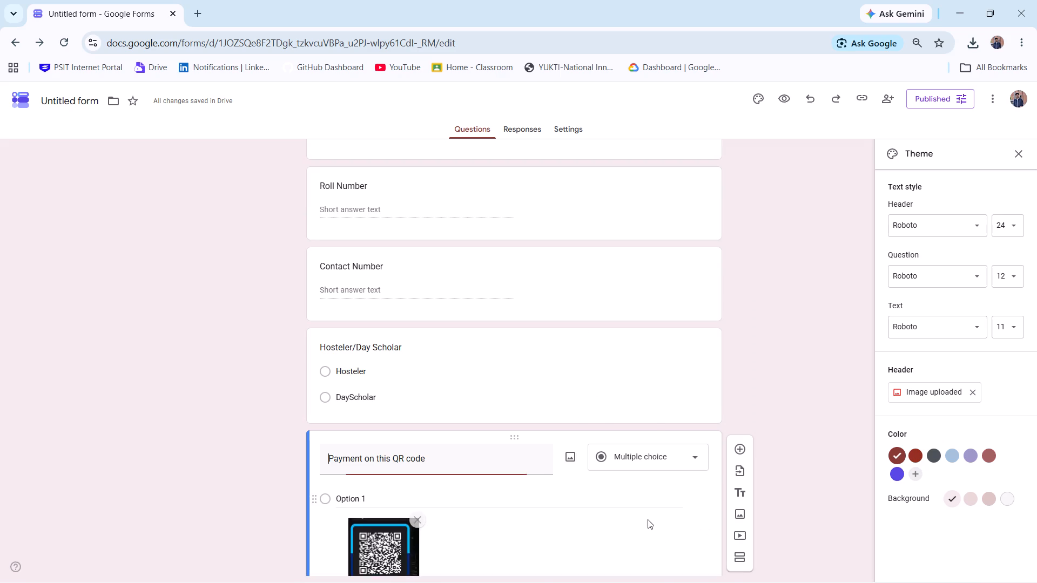
Remove the QR code image from Option 1 of the "Payment on this QR code" question.
scroll(583, 482, down, 5)
click(421, 397)
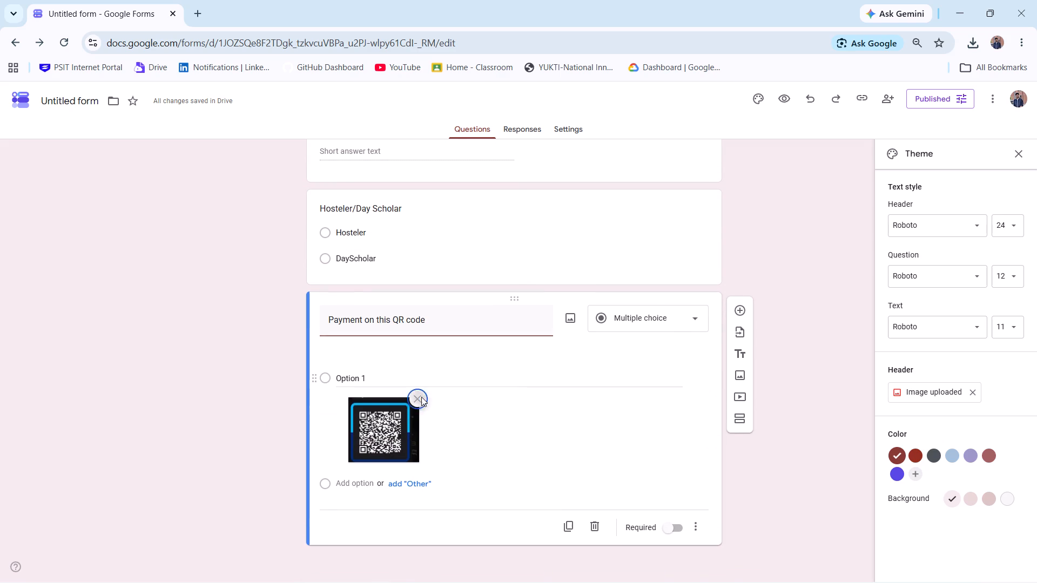
click(179, 438)
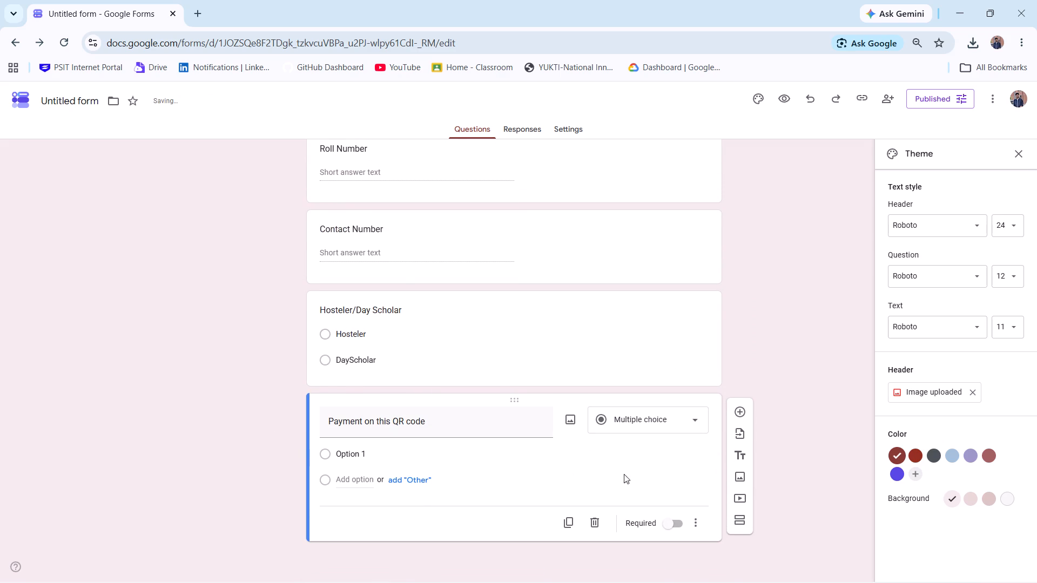
click(499, 496)
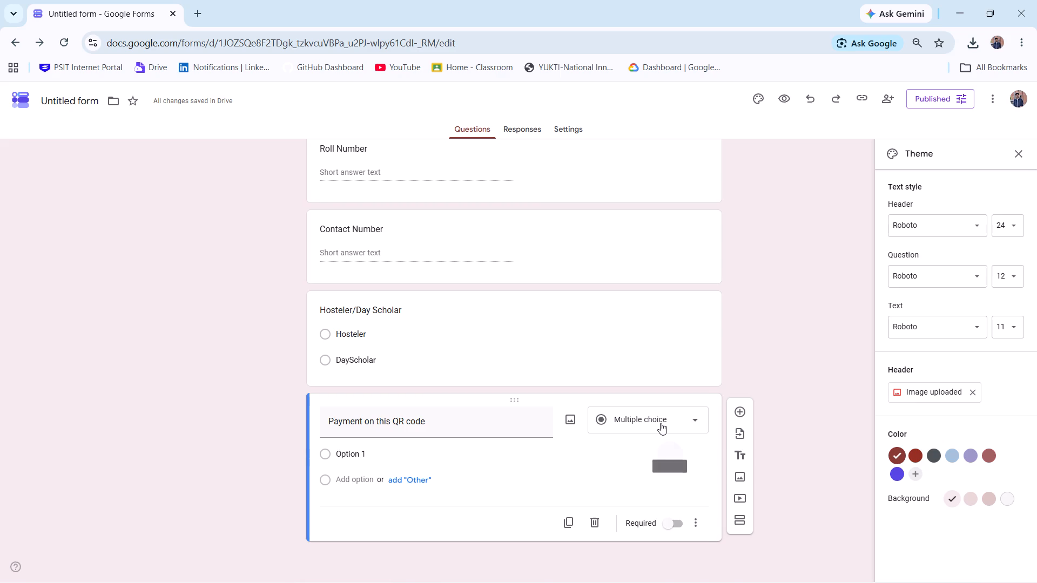
Change the "Payment on this QR code" question type to Short answer.
click(661, 423)
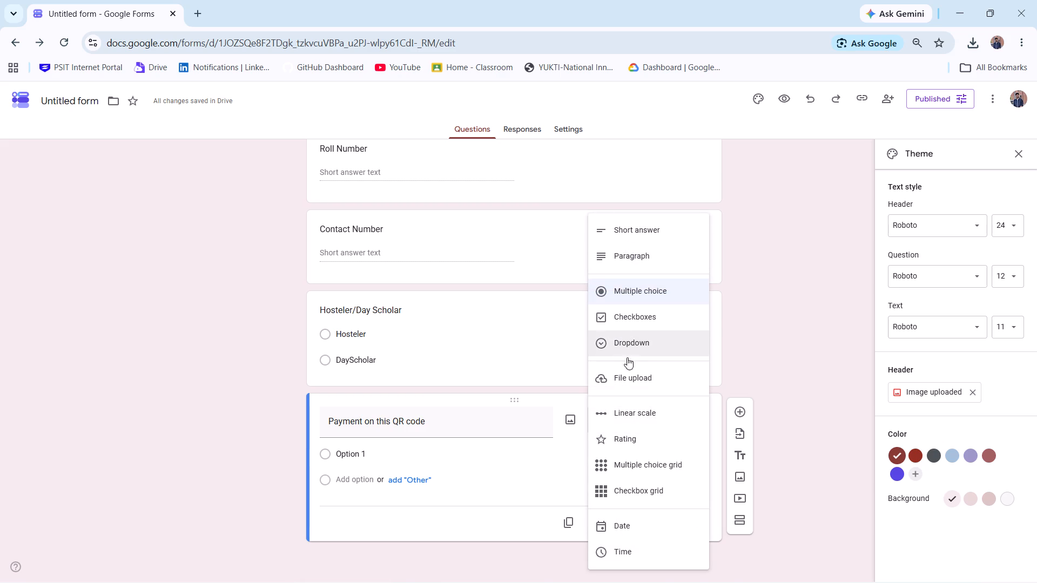
click(621, 236)
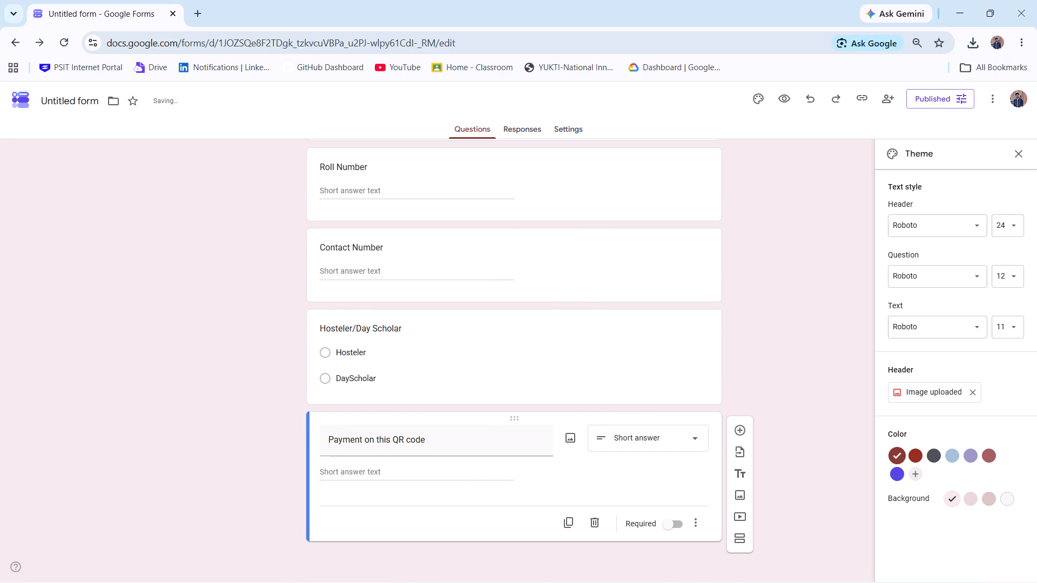
click(446, 502)
Upload the QR code image from the Downloads folder as the inline image of the "Payment on this QR code" question.
click(569, 432)
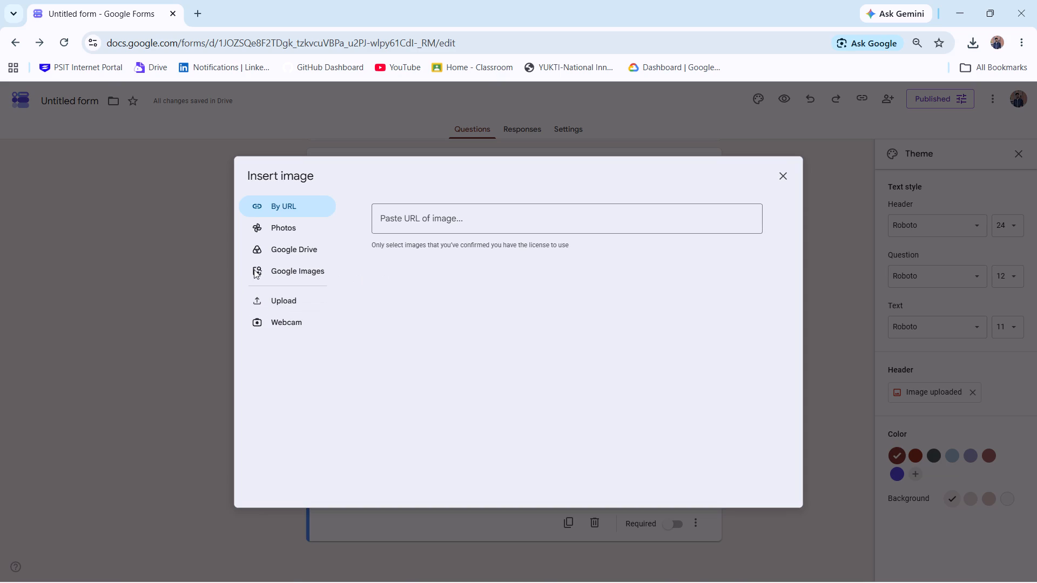
click(264, 232)
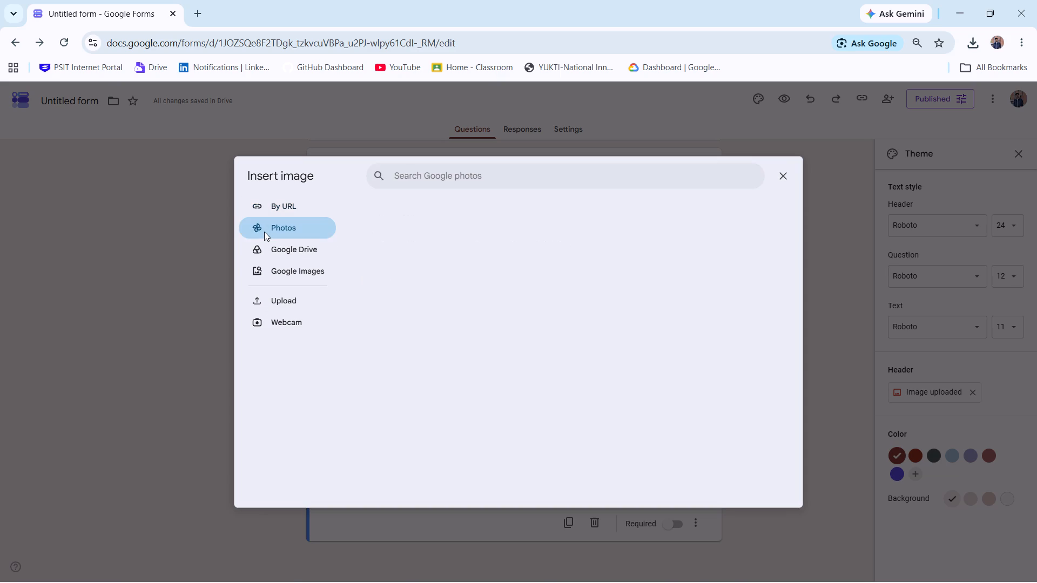
click(307, 301)
click(569, 377)
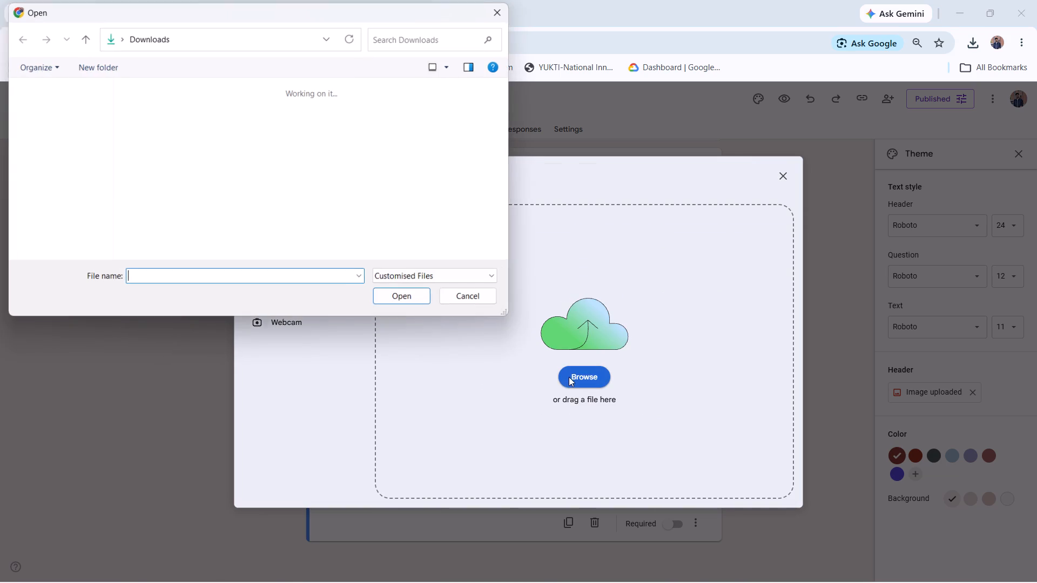
click(171, 164)
click(408, 295)
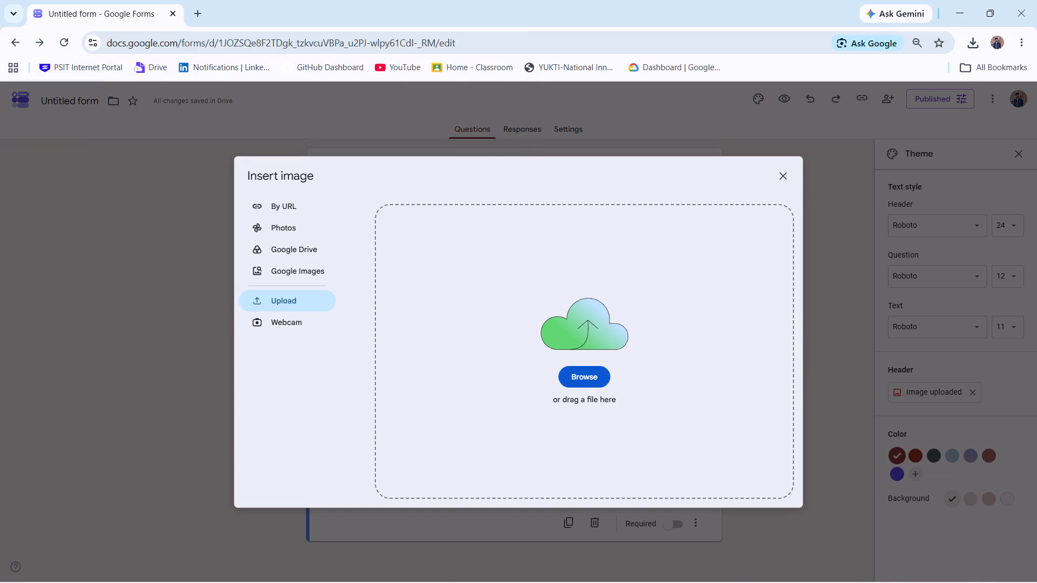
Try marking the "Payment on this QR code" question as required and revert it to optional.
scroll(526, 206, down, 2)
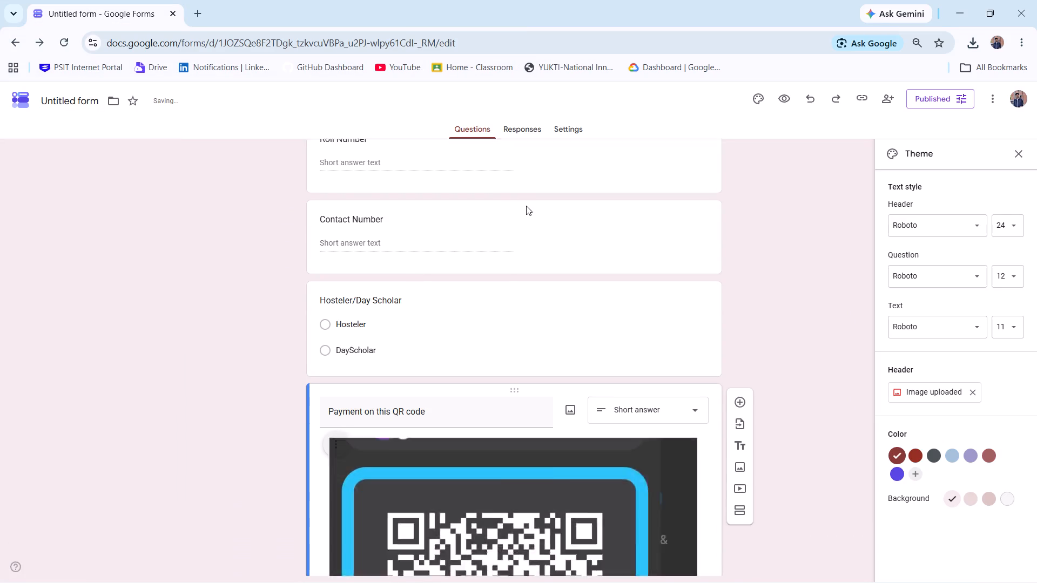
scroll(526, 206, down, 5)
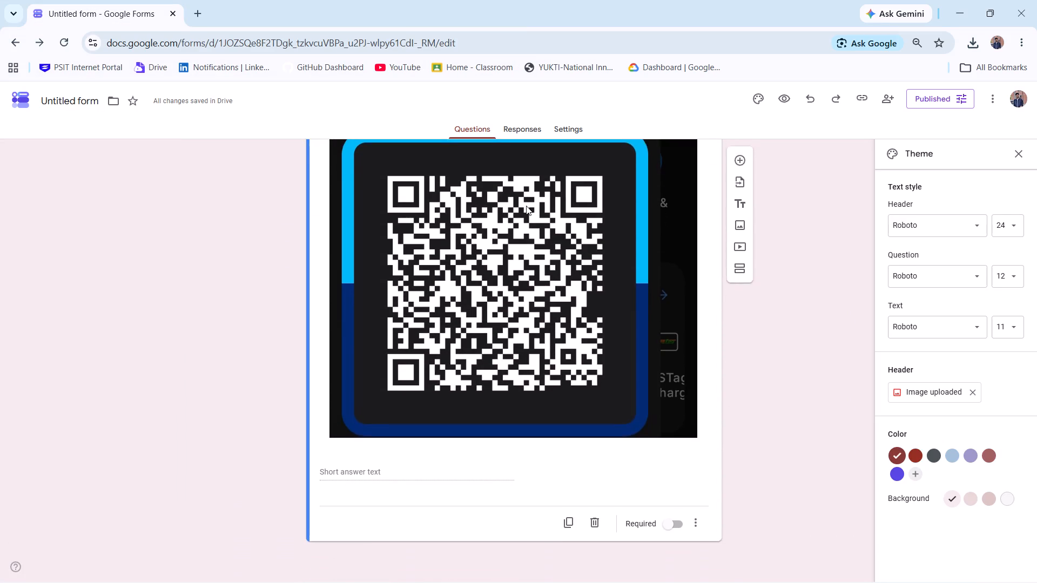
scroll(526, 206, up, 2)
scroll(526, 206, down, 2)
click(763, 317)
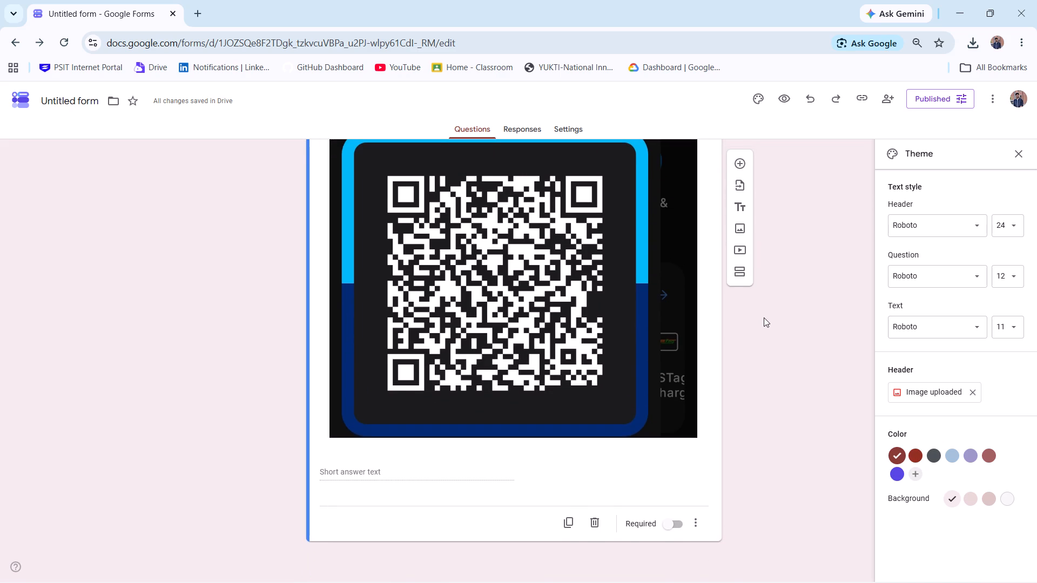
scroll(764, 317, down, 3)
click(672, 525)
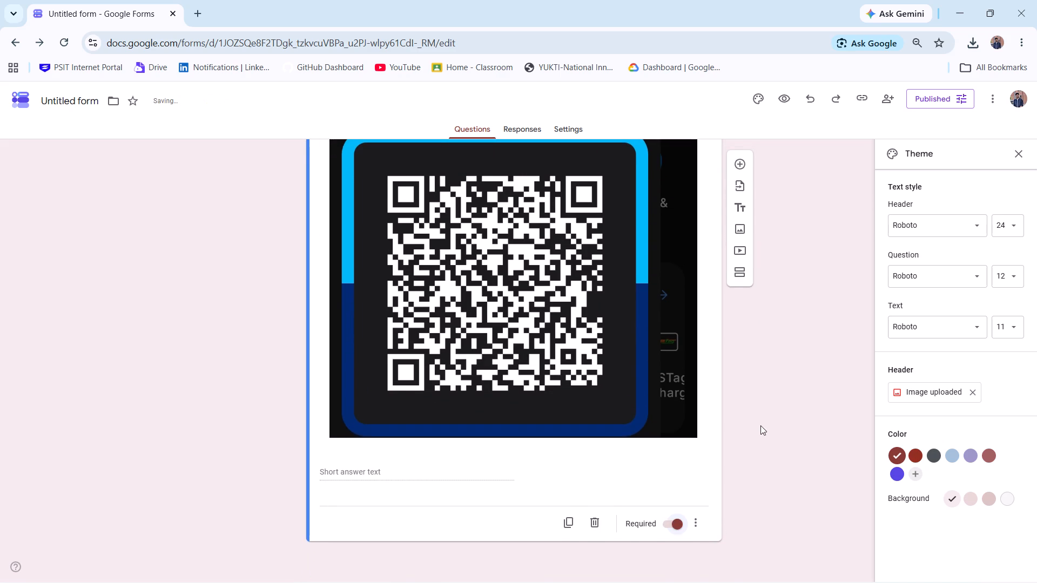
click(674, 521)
Add a question below the QR code payment question and title it "Upload Payment Screenshot".
scroll(775, 385, up, 4)
scroll(760, 370, down, 7)
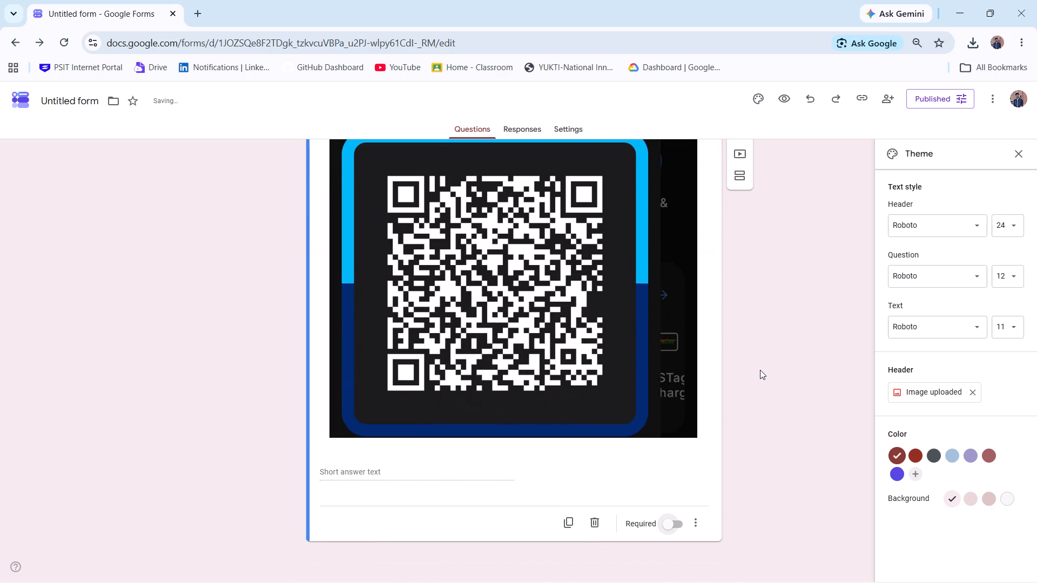
scroll(760, 370, down, 2)
scroll(757, 349, up, 1)
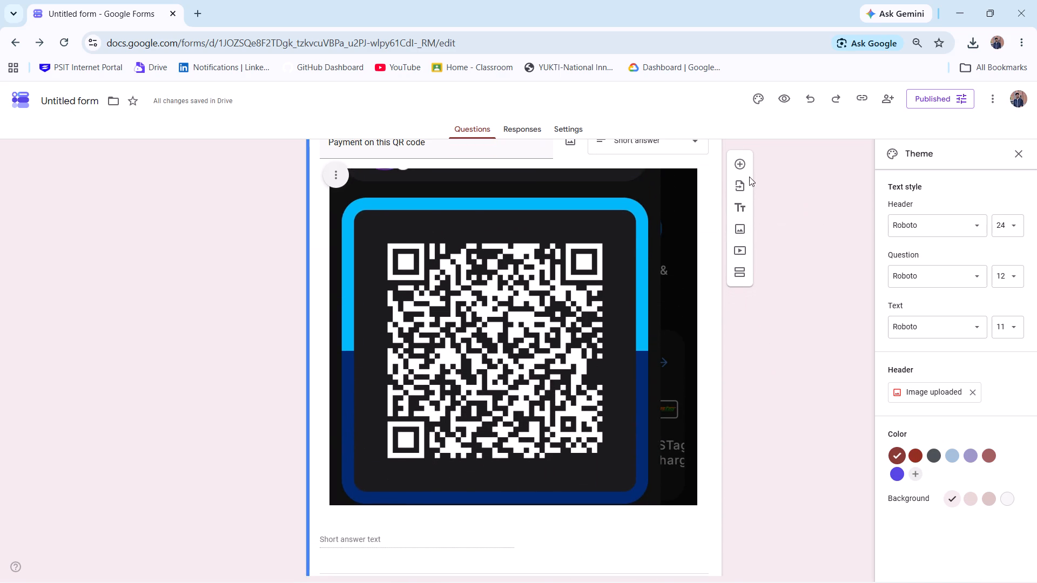
click(742, 162)
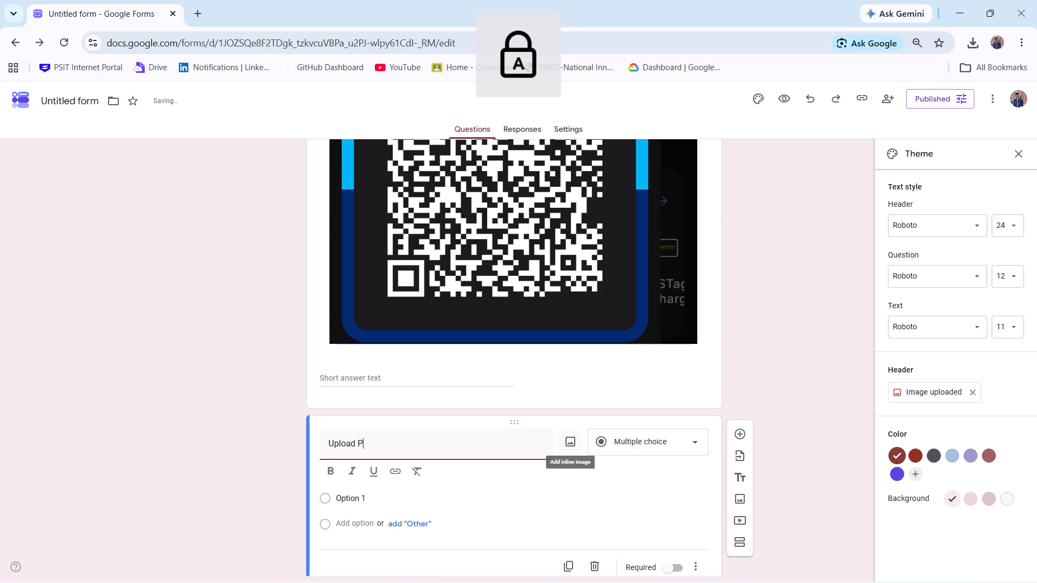
text(ayment)
key(space)
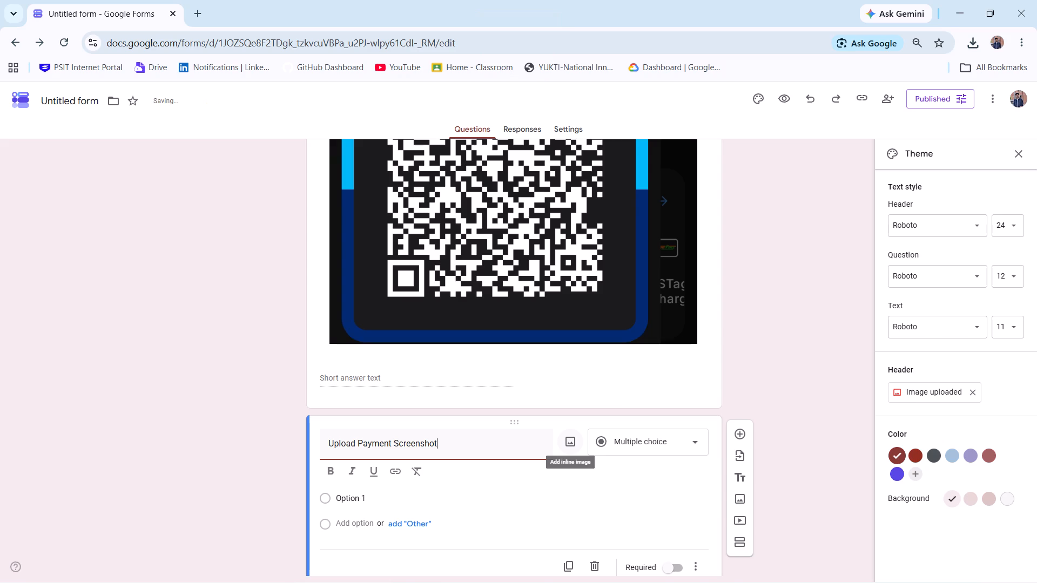
Change the "Upload Payment Screenshot" question type to File upload and allow respondents to upload files to Drive.
click(576, 504)
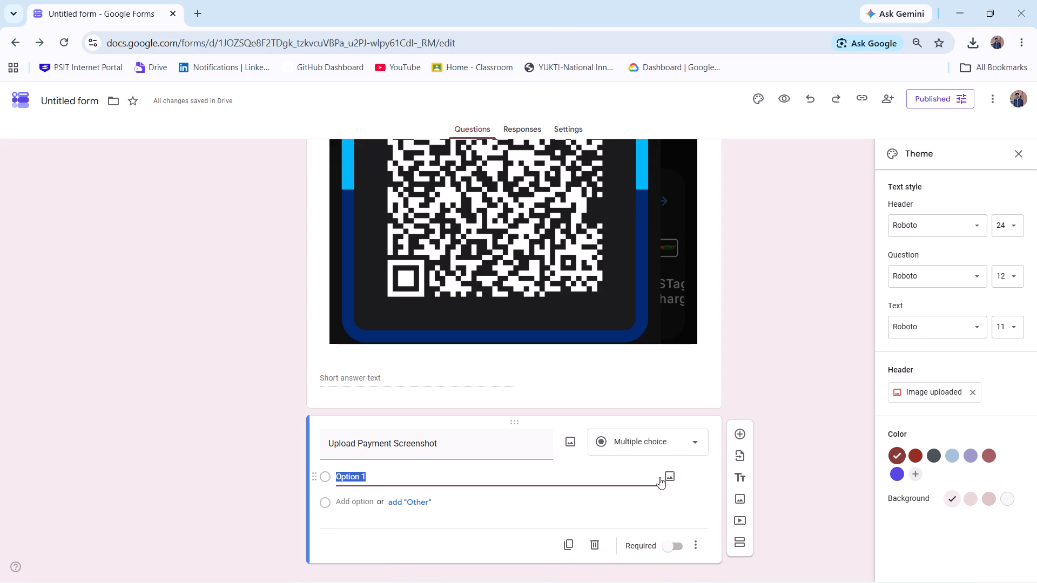
click(692, 467)
click(698, 452)
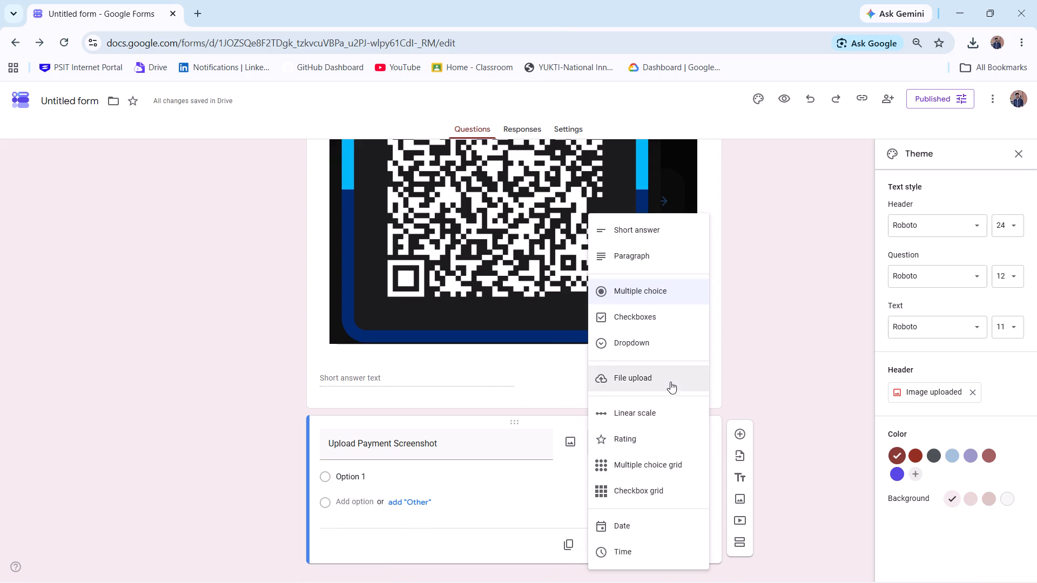
click(671, 376)
click(674, 511)
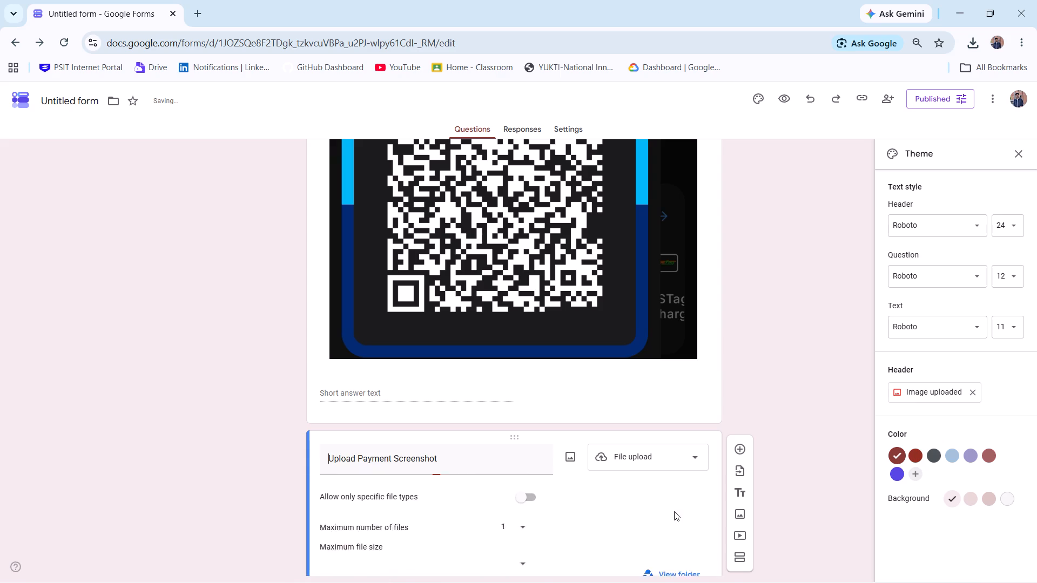
scroll(638, 480, down, 3)
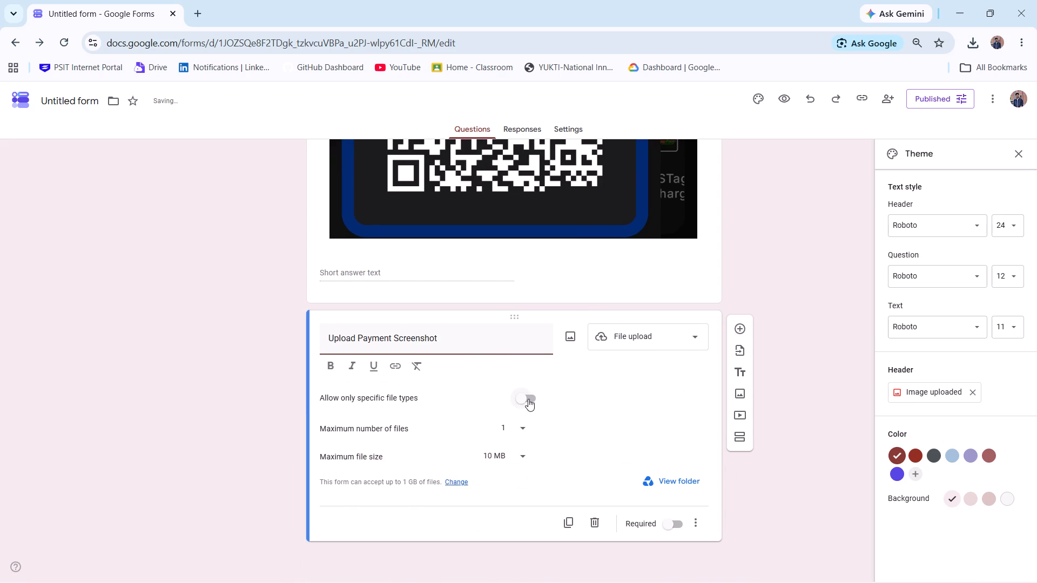
Set the maximum file size of the "Upload Payment Screenshot" question to 10 MB and mark the question as required.
click(498, 455)
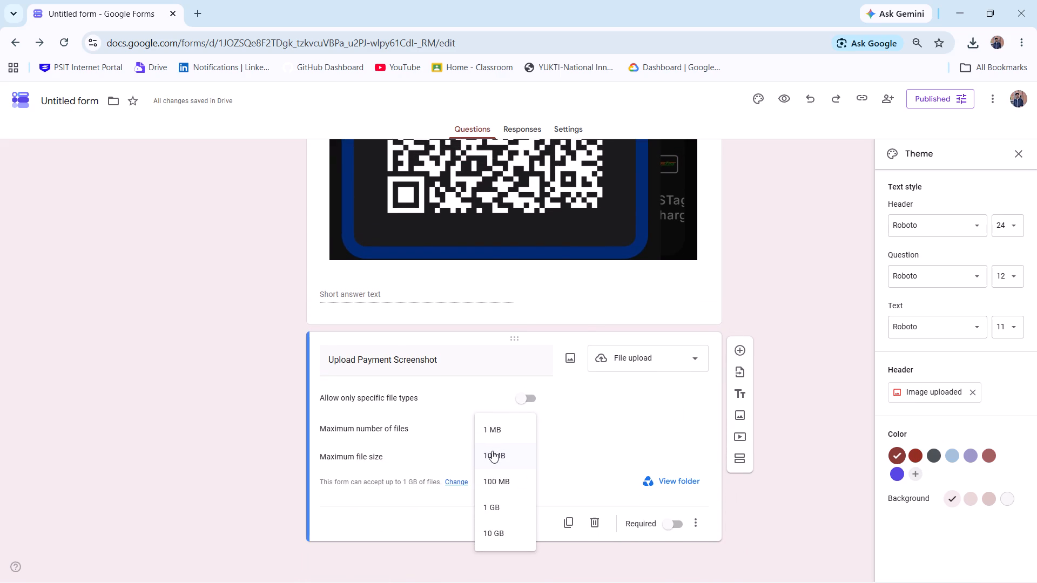
click(492, 451)
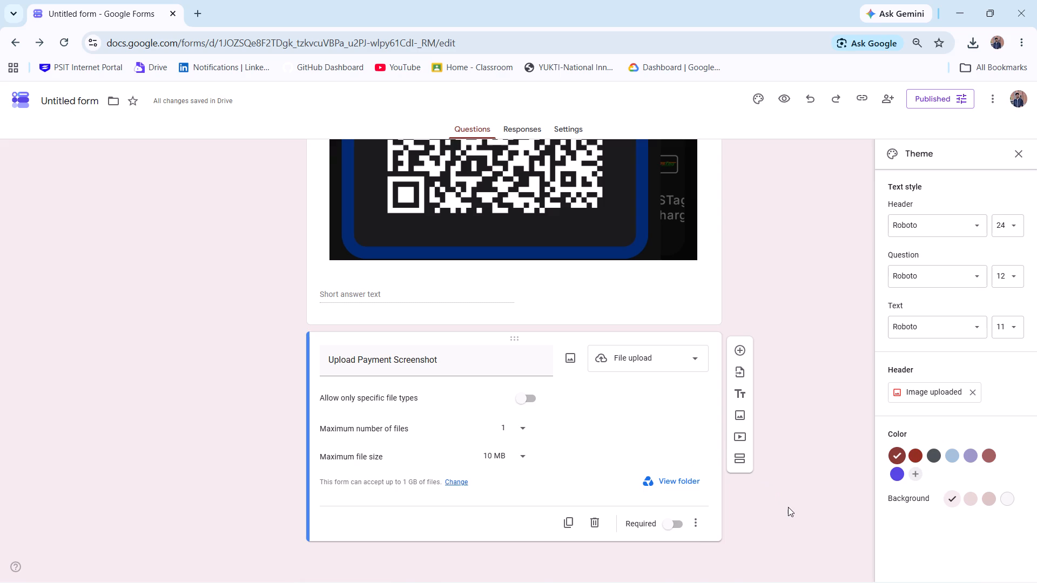
click(788, 507)
click(674, 521)
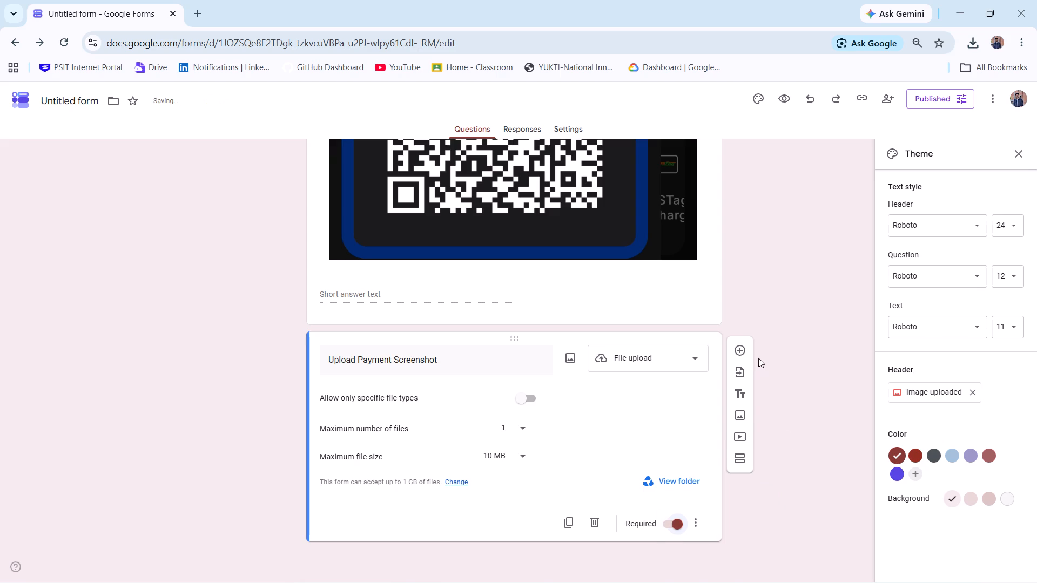
scroll(756, 327, up, 4)
scroll(756, 327, down, 5)
click(794, 494)
click(740, 350)
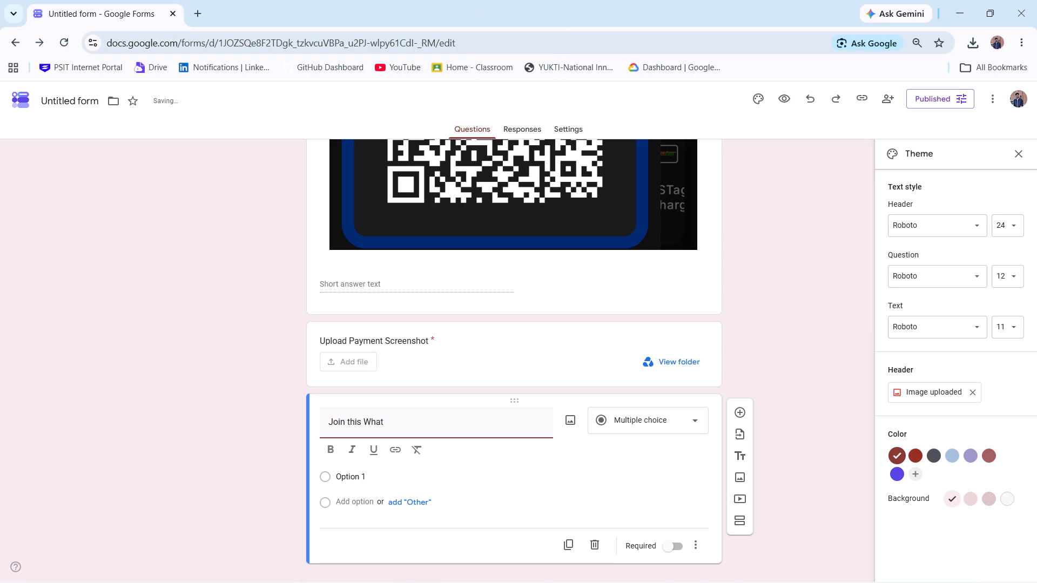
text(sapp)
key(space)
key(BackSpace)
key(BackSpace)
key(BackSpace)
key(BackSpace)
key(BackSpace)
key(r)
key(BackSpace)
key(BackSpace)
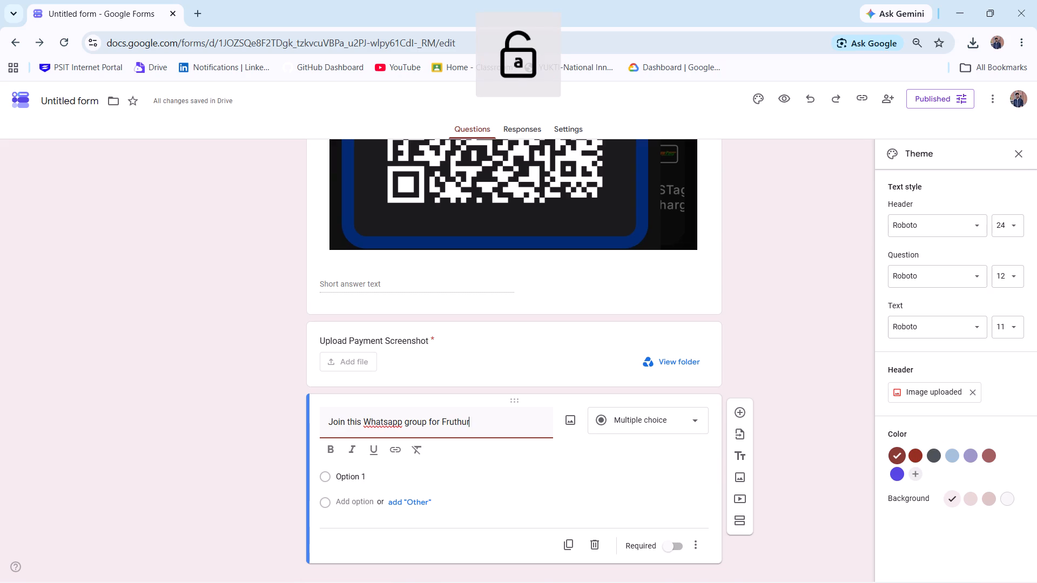
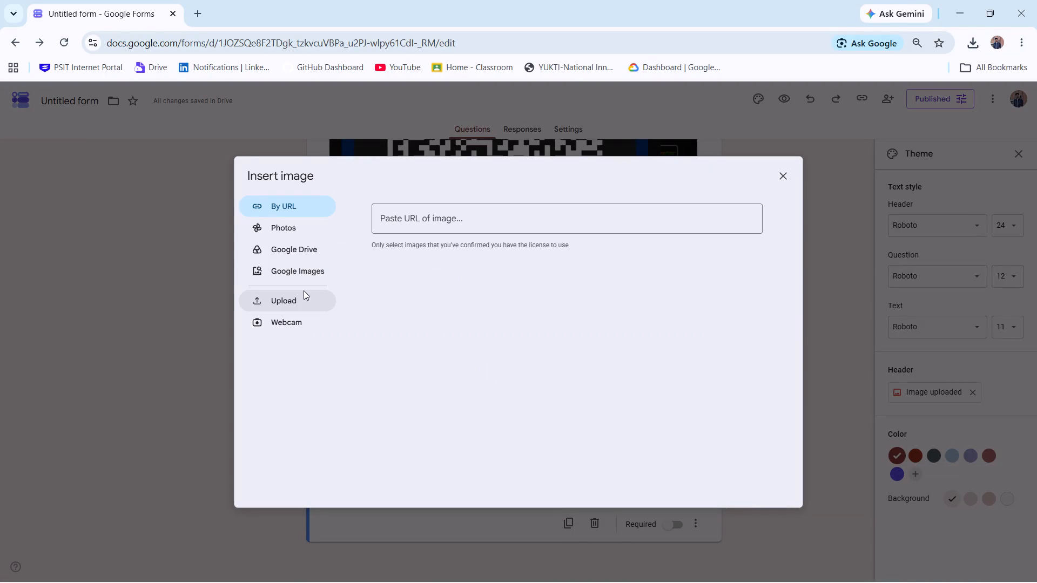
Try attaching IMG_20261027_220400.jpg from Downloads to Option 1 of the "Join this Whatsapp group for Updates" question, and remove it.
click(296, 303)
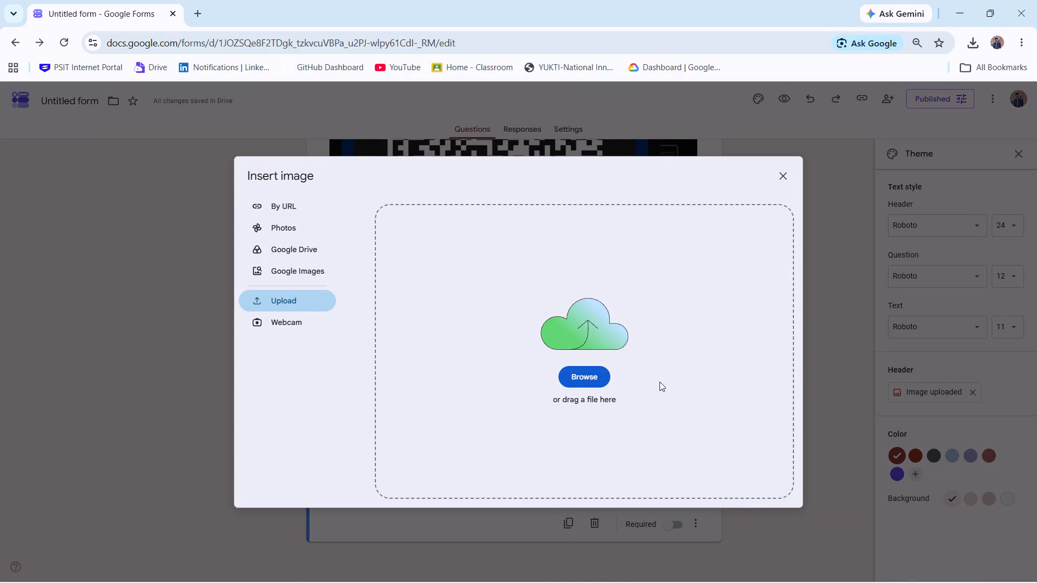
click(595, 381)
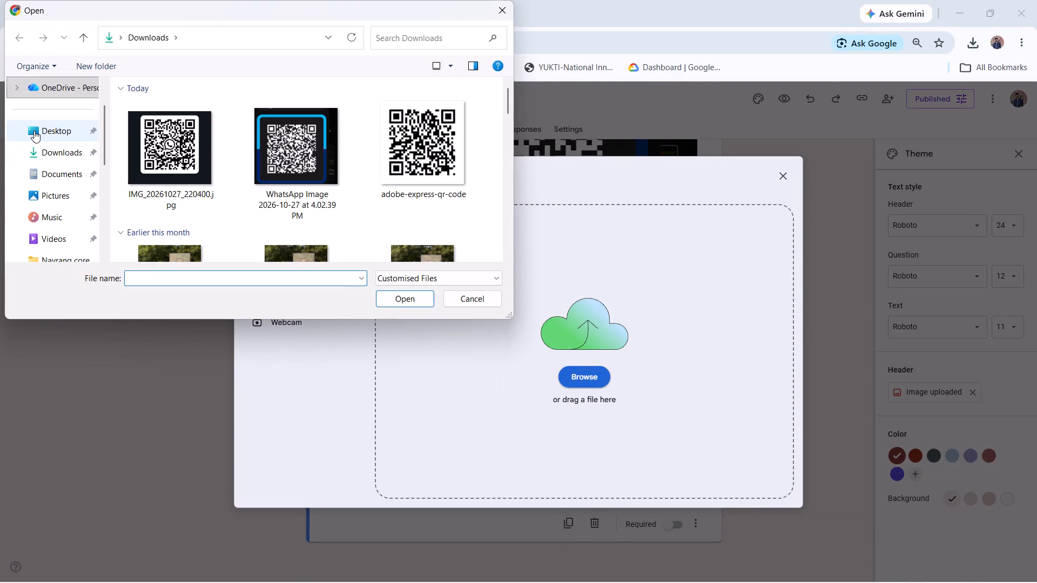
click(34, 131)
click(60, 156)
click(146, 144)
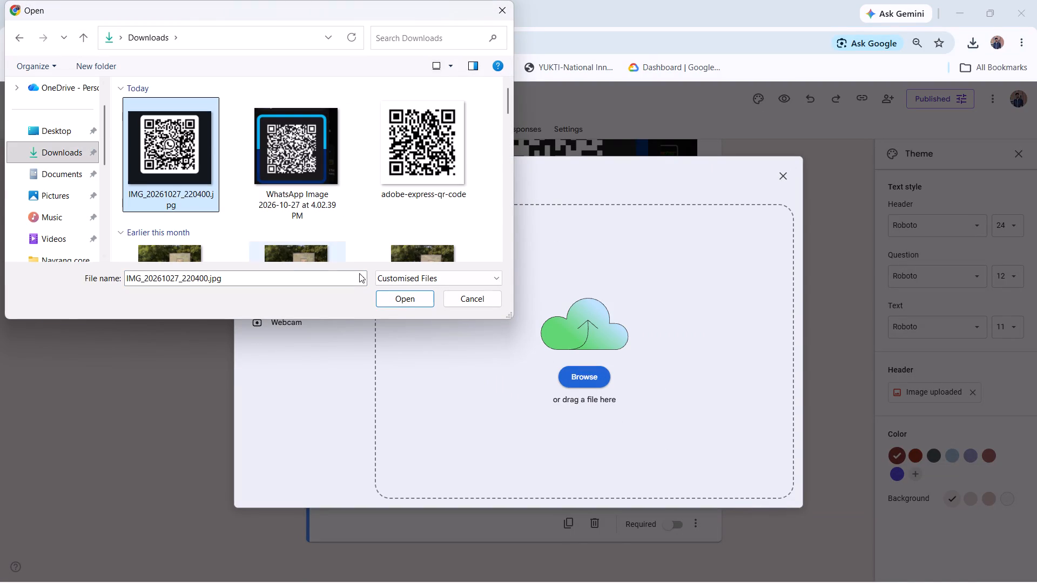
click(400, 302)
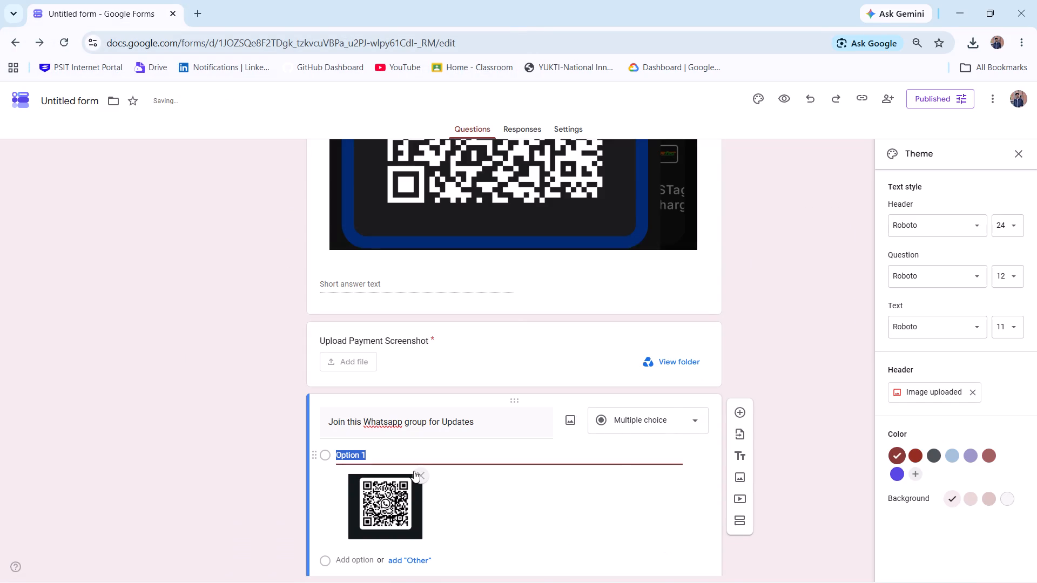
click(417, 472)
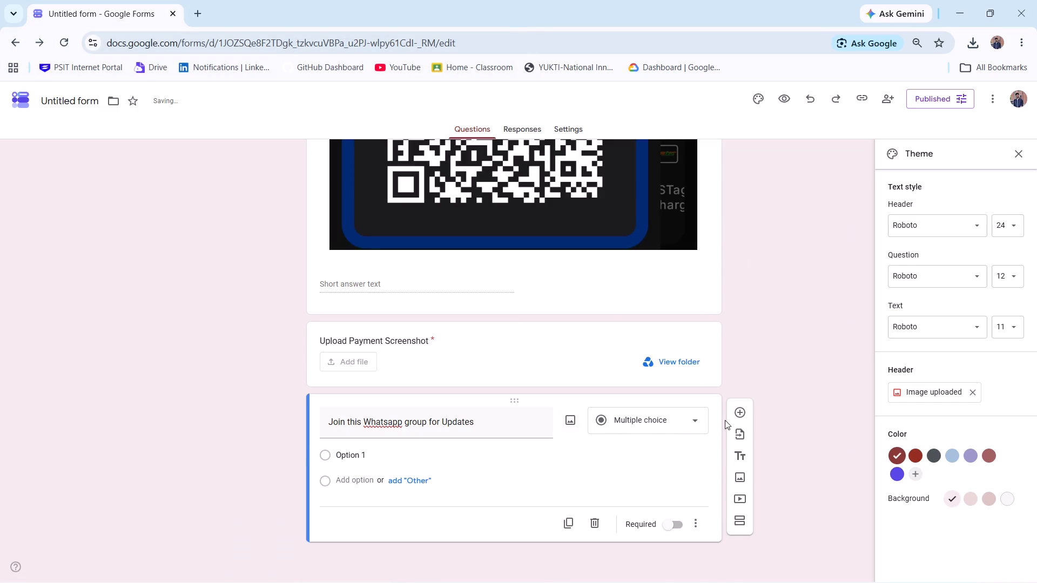
Change the "Join this Whatsapp group for Updates" question type to Short answer.
click(690, 428)
click(642, 237)
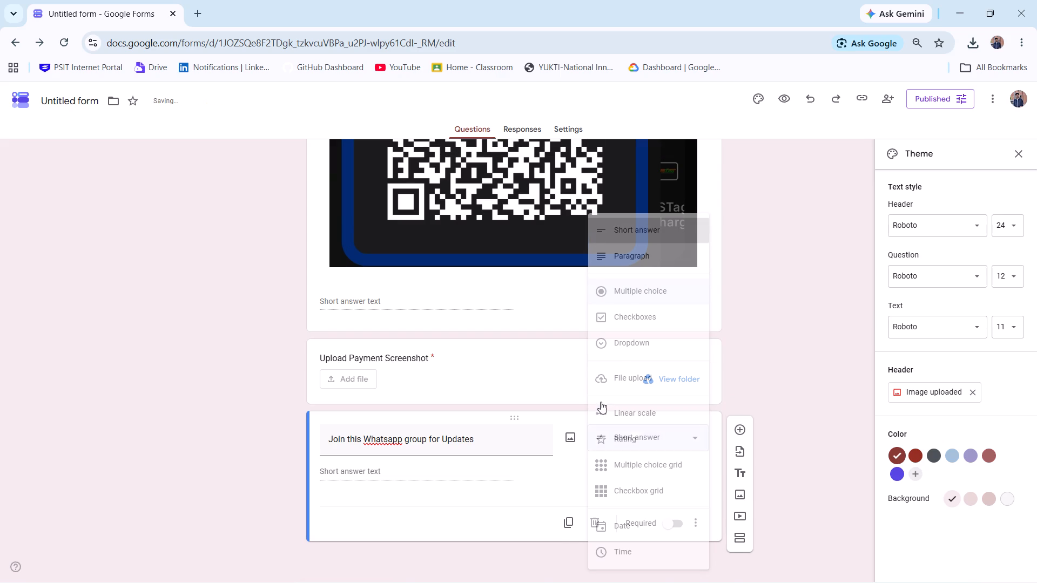
Upload the WhatsApp QR code IMG_20261027_220400.jpg from Downloads as the image of the "Join this Whatsapp group for Updates" question.
click(571, 437)
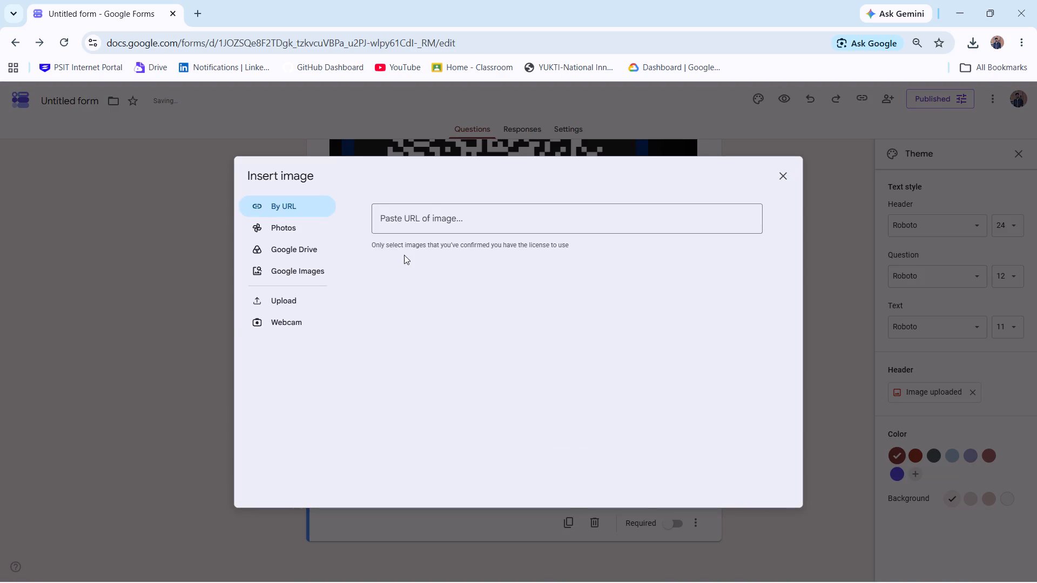
click(262, 290)
click(574, 376)
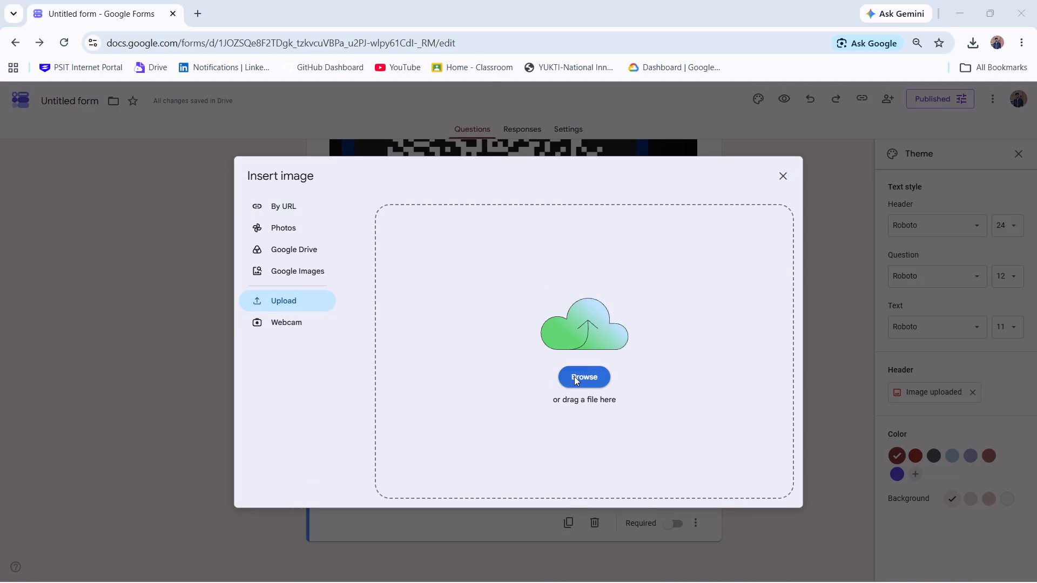
click(156, 144)
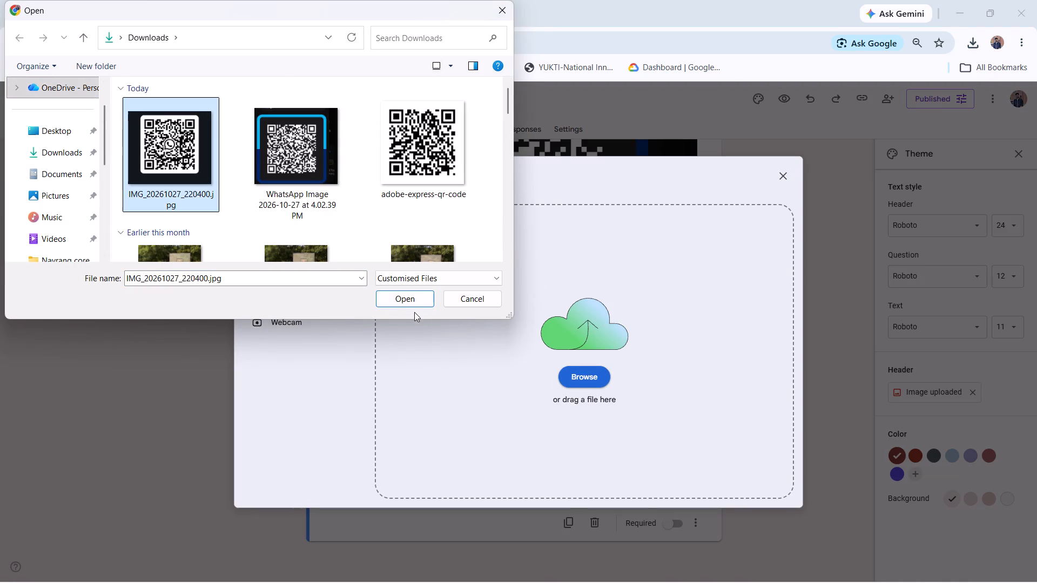
click(410, 307)
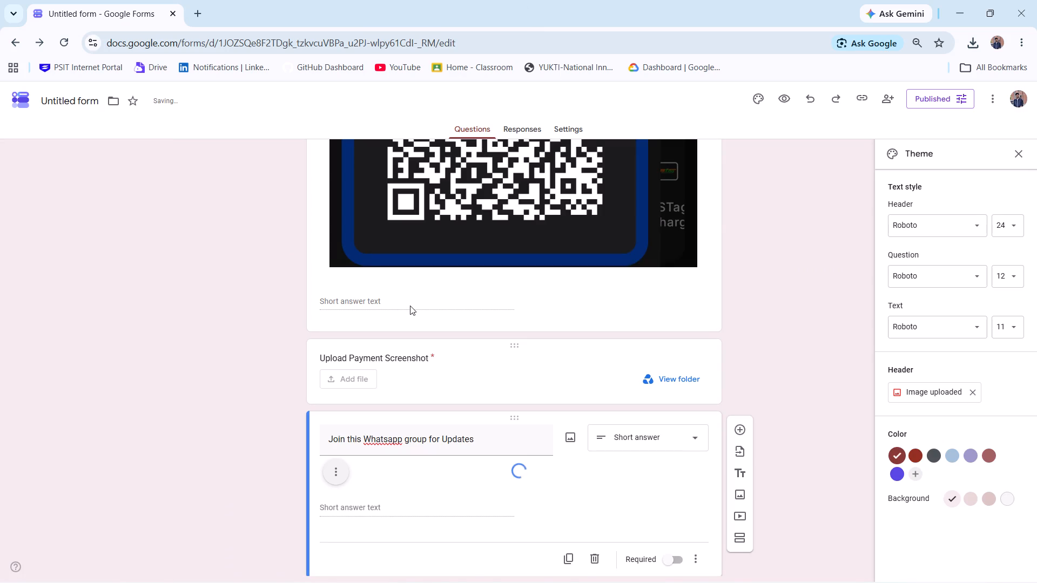
scroll(791, 330, down, 5)
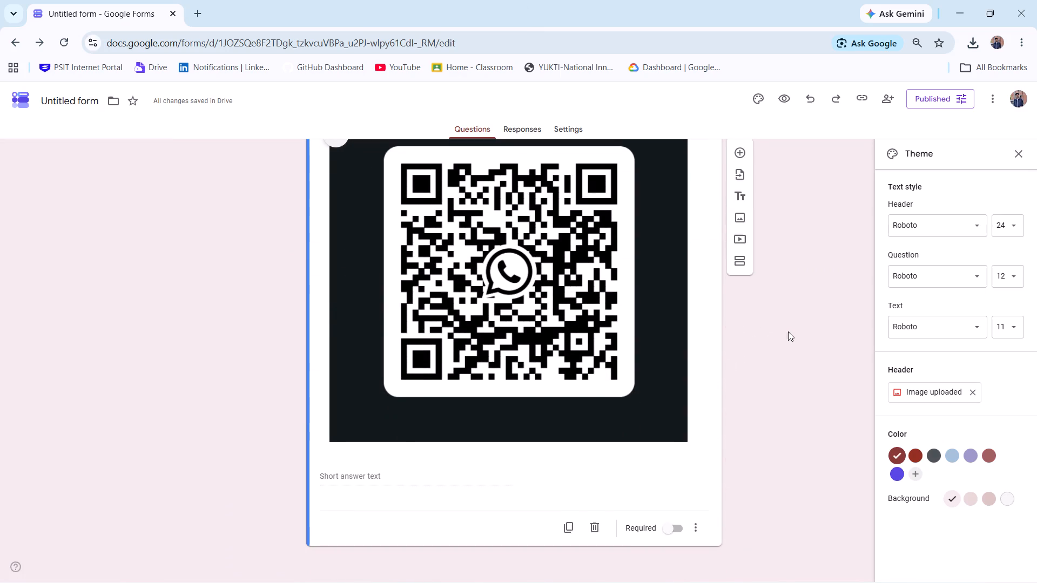
click(788, 331)
scroll(788, 331, up, 5)
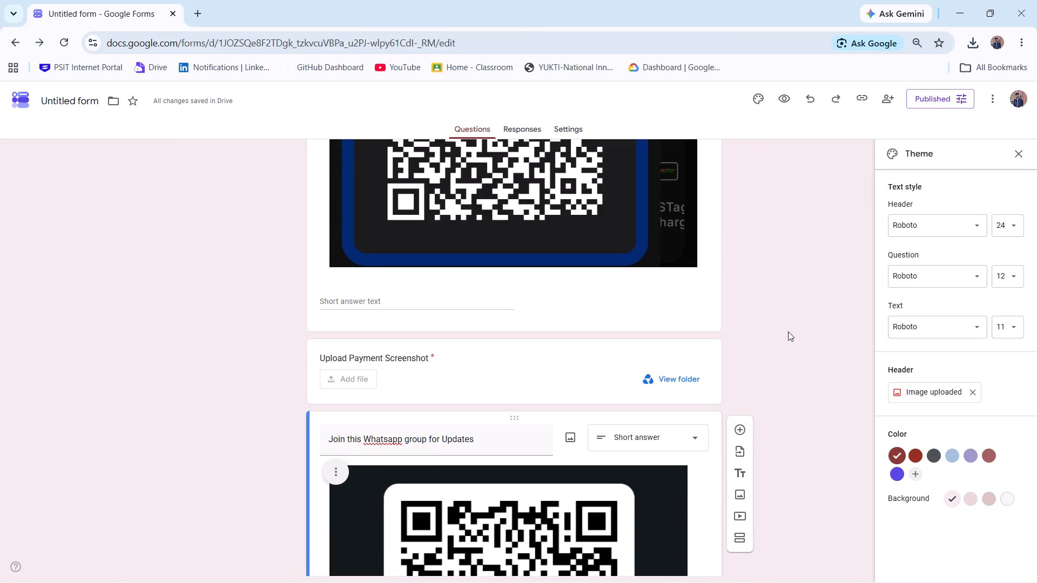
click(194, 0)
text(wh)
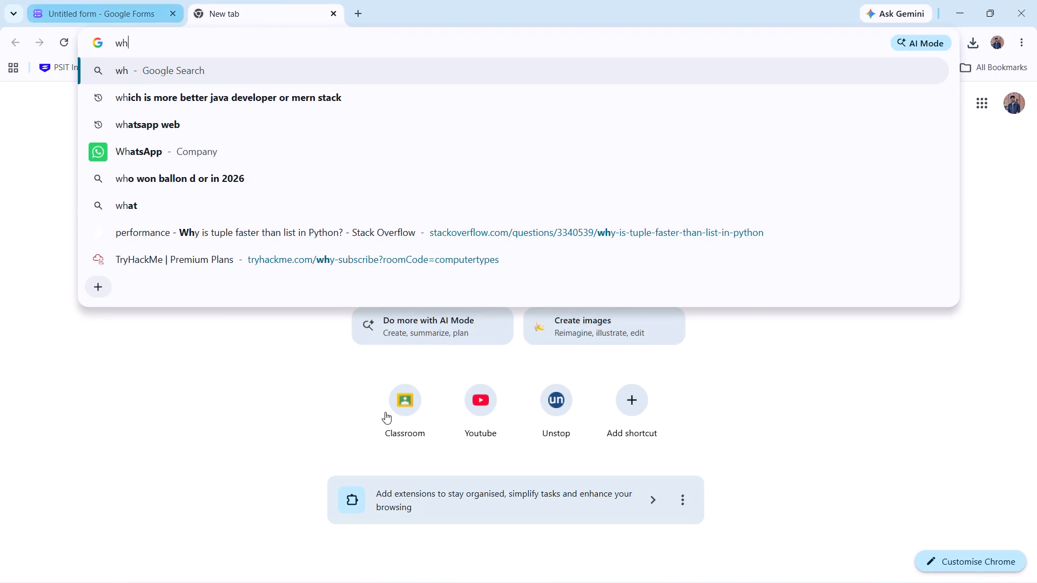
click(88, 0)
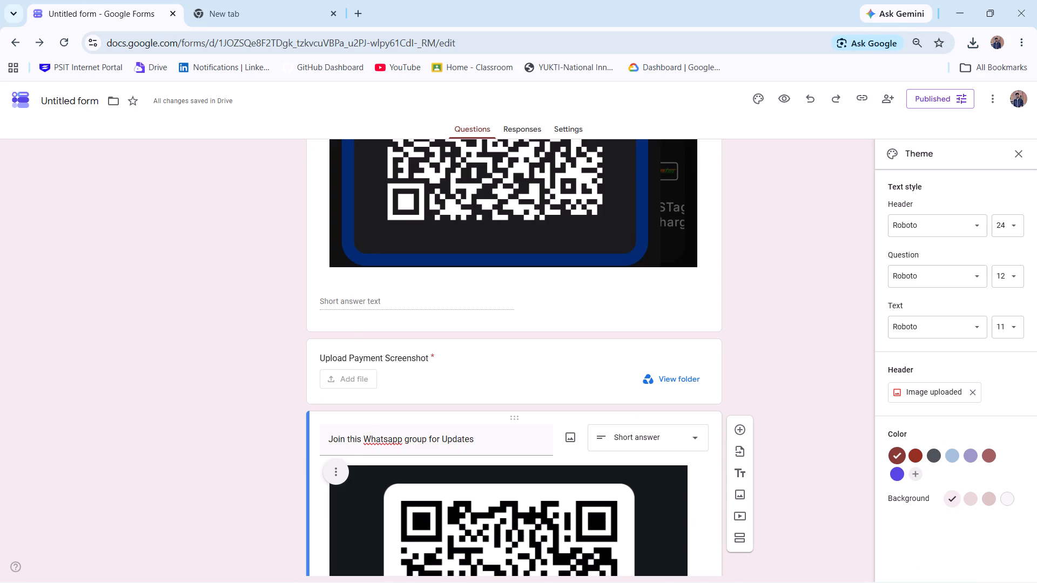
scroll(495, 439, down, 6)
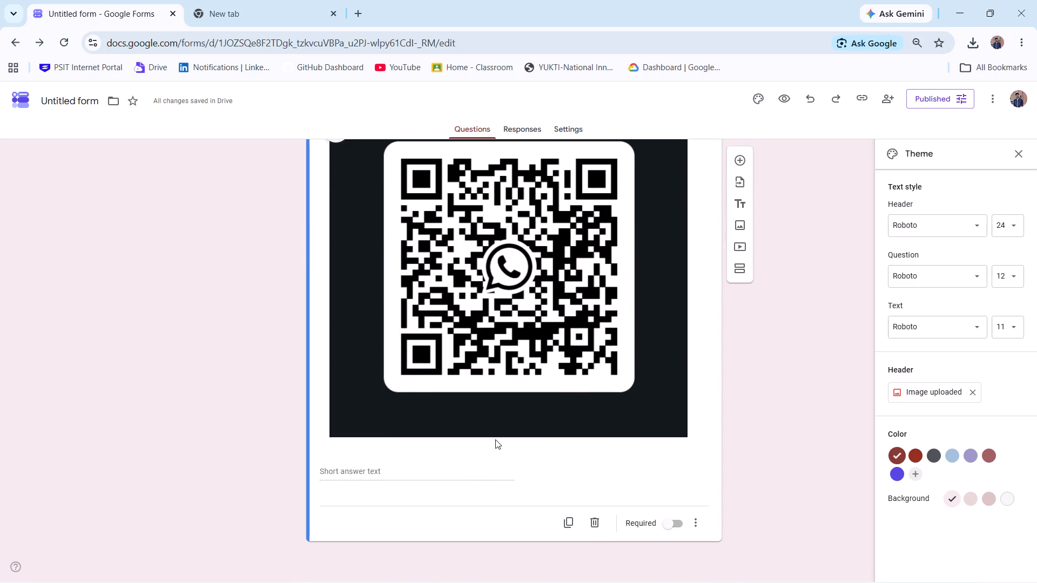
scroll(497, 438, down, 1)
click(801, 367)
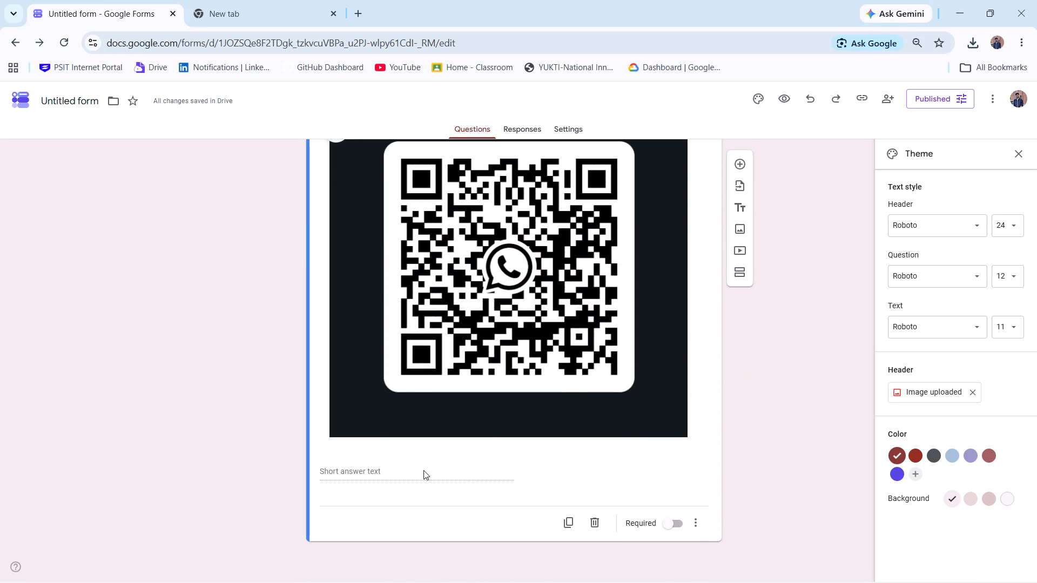
Add a new question below the "Join this Whatsapp group for Updates" question.
scroll(736, 455, up, 5)
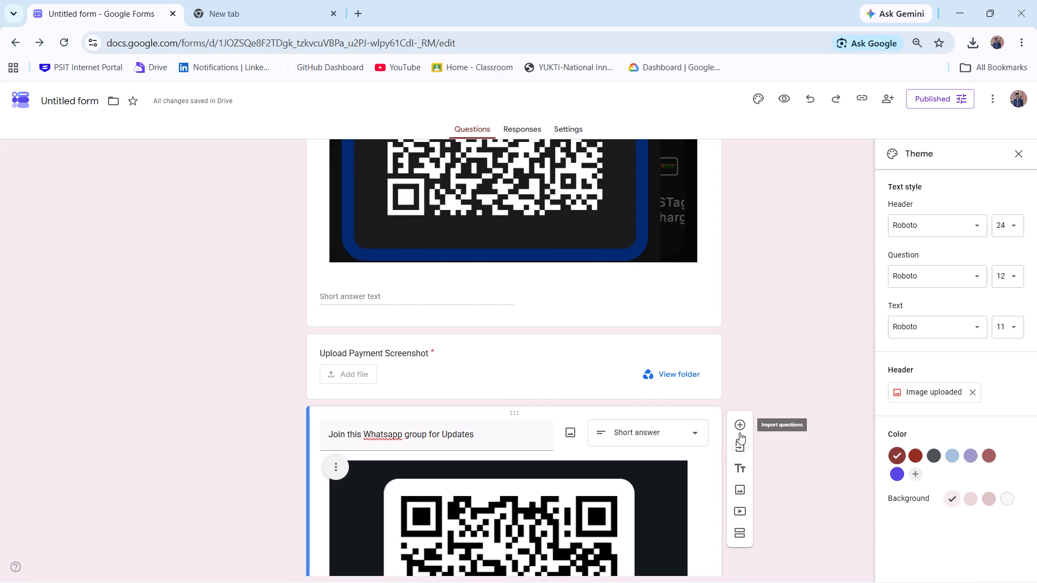
click(739, 430)
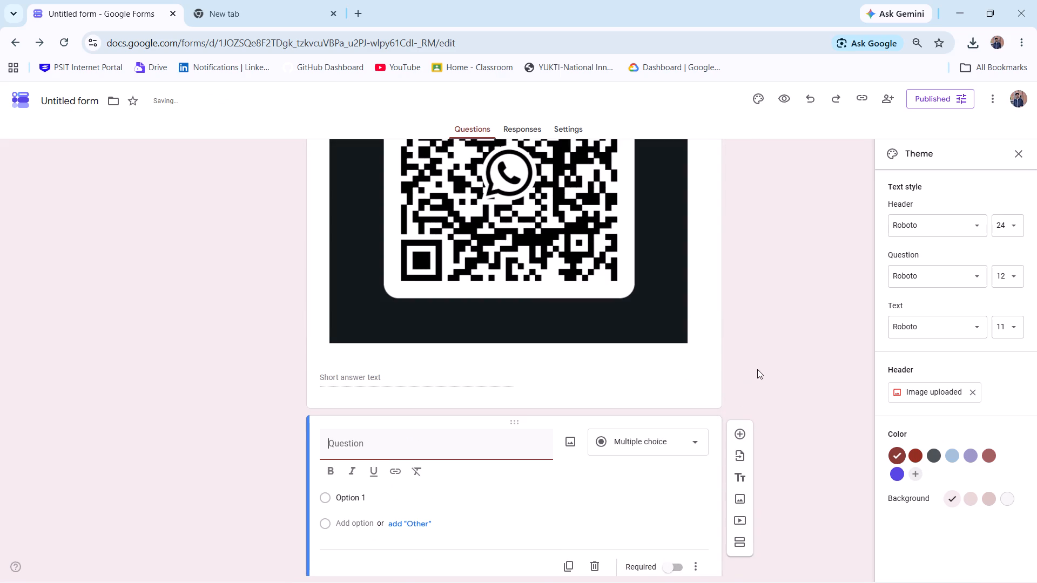
scroll(684, 368, up, 5)
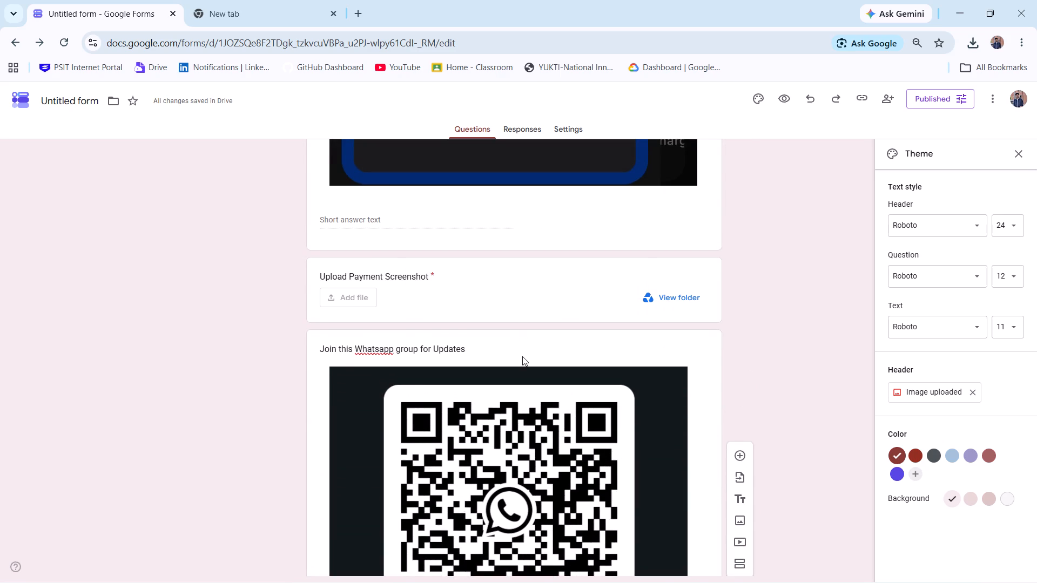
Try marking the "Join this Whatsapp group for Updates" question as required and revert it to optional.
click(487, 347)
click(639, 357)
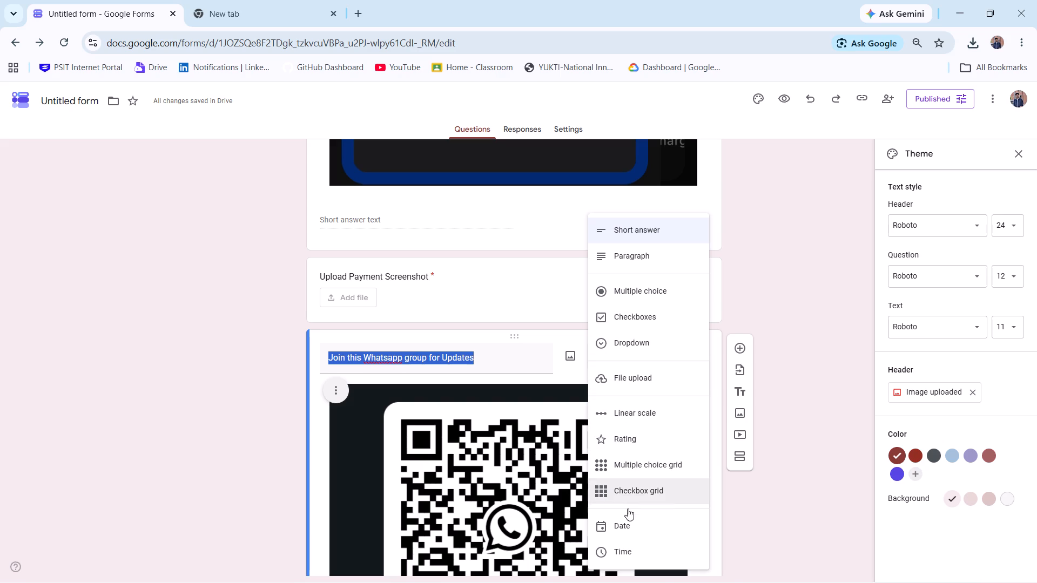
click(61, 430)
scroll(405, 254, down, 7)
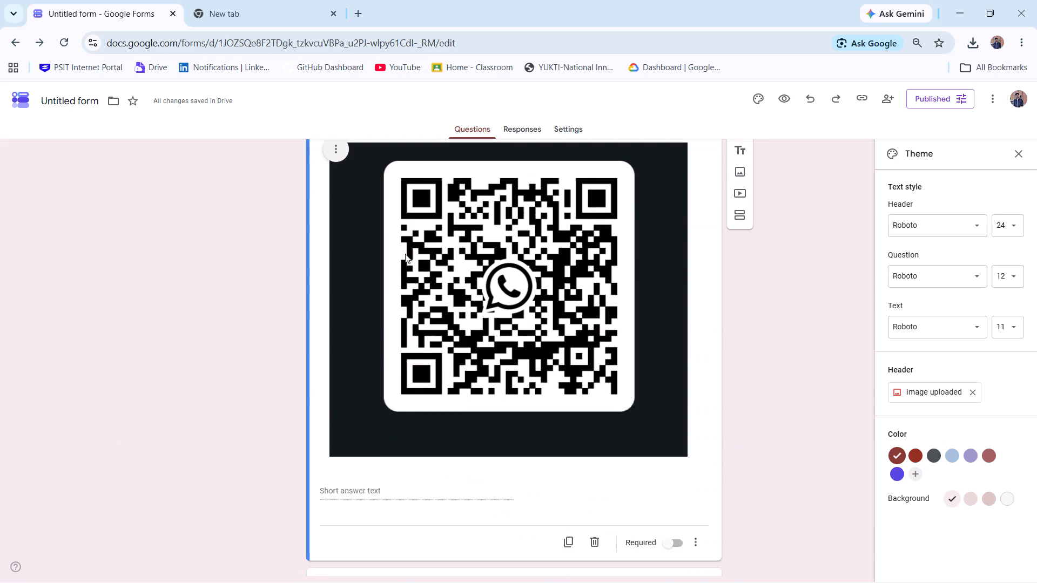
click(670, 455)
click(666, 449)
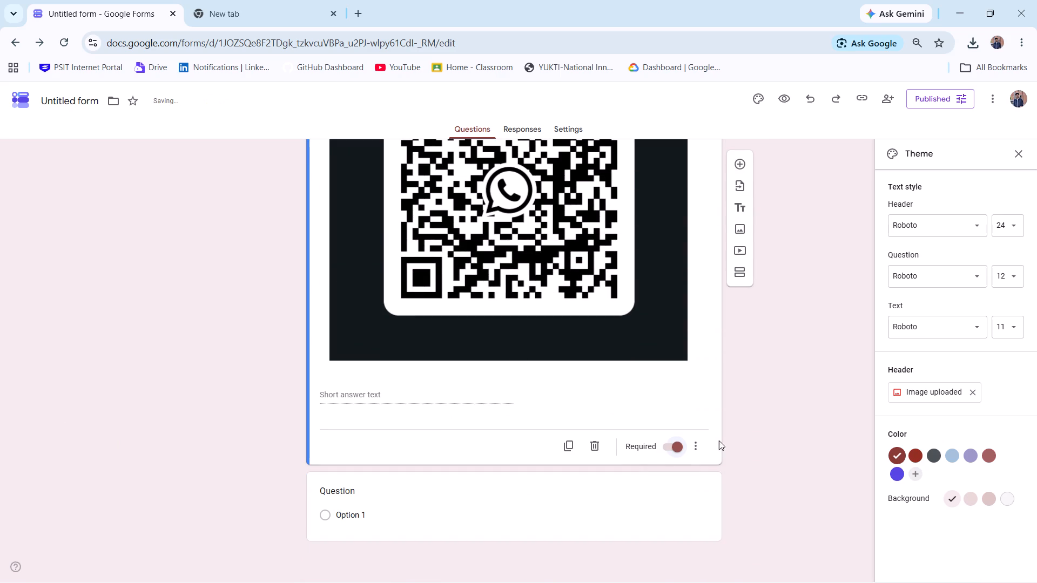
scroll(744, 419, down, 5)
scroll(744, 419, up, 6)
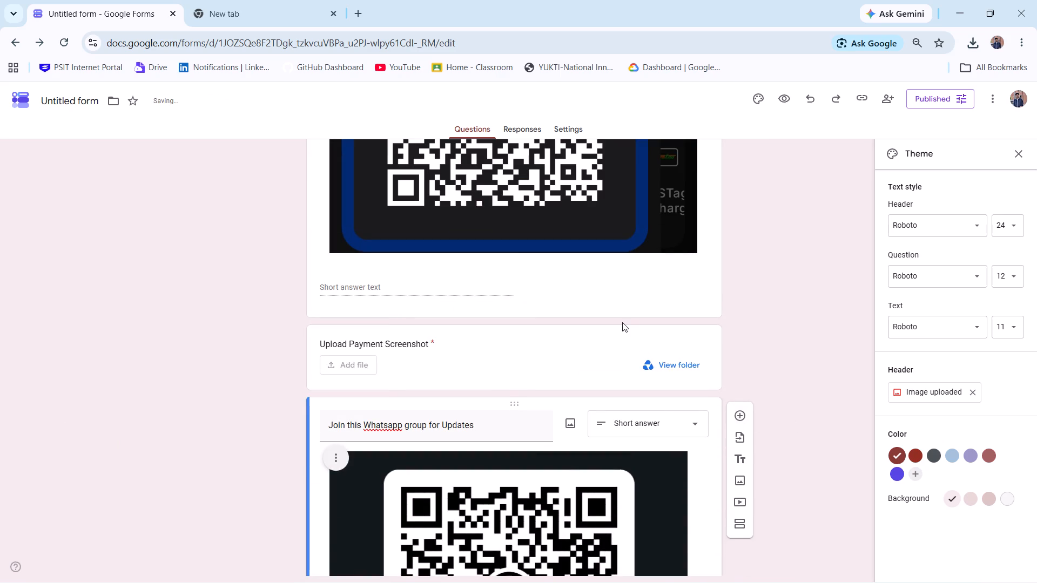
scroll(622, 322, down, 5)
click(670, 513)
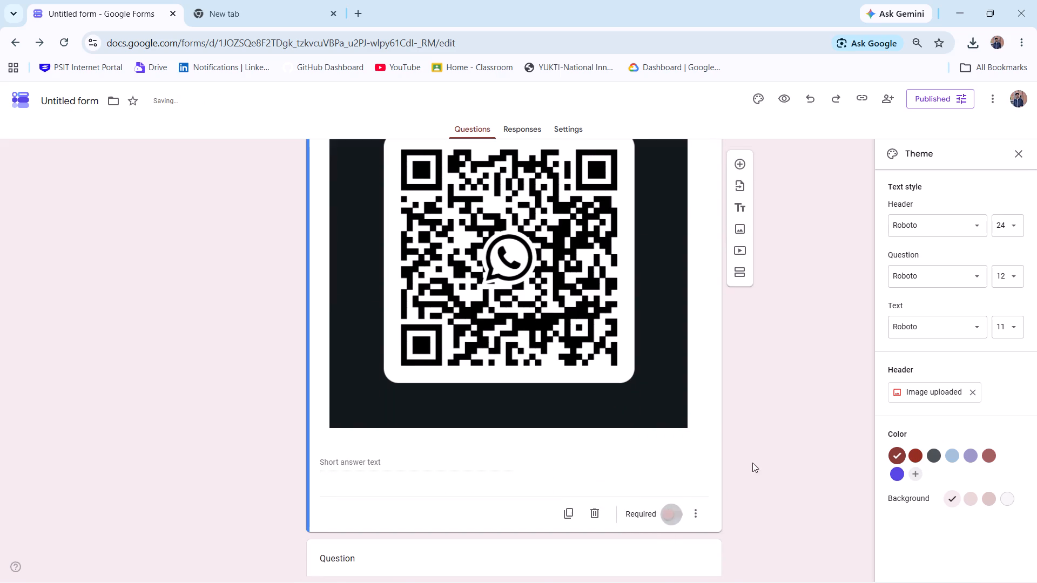
Mark the "Payment on this QR code" question as required.
scroll(780, 445, up, 5)
scroll(748, 388, up, 1)
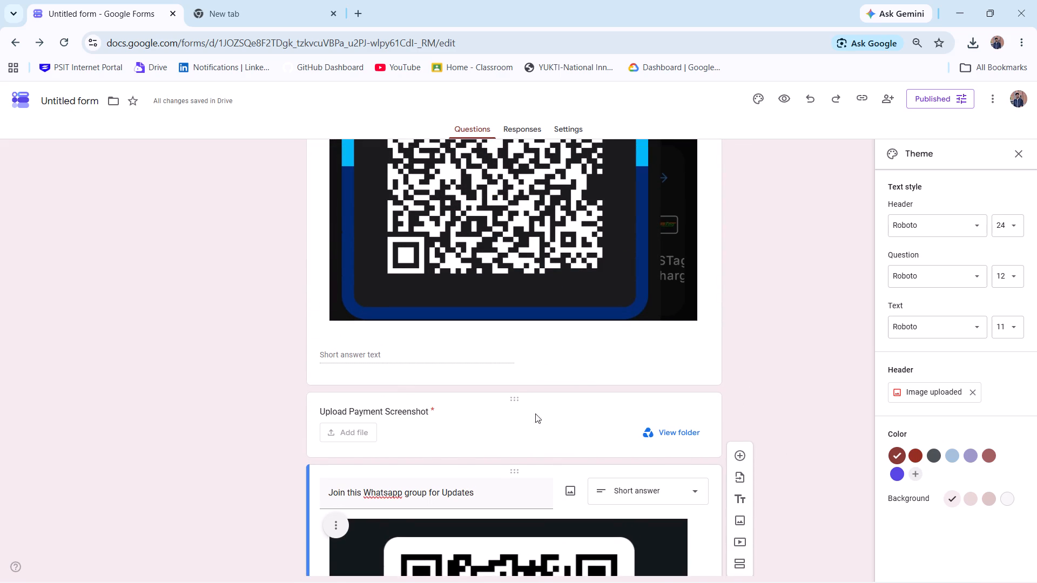
scroll(518, 366, up, 5)
click(576, 302)
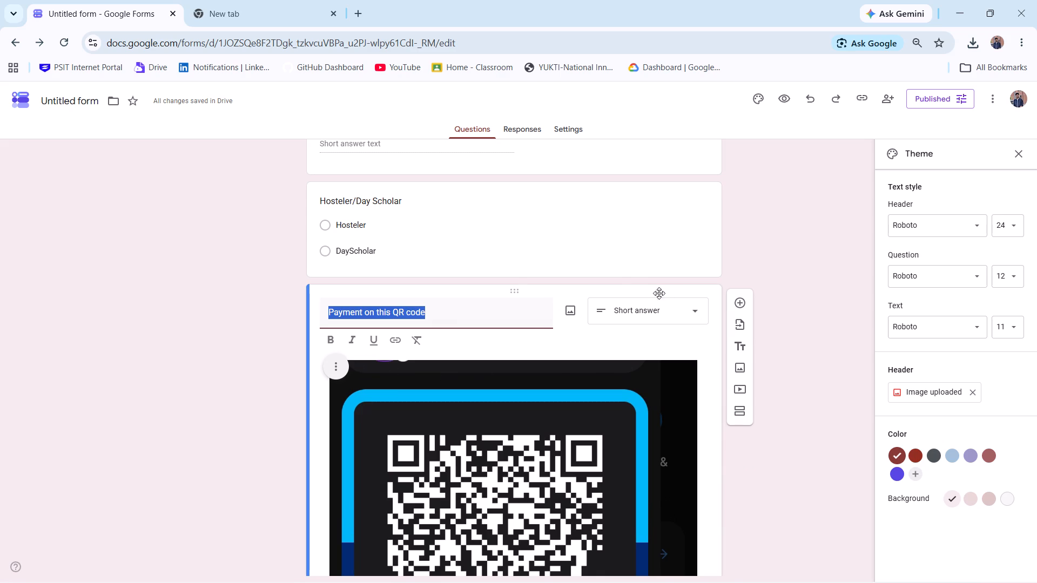
click(657, 338)
click(656, 338)
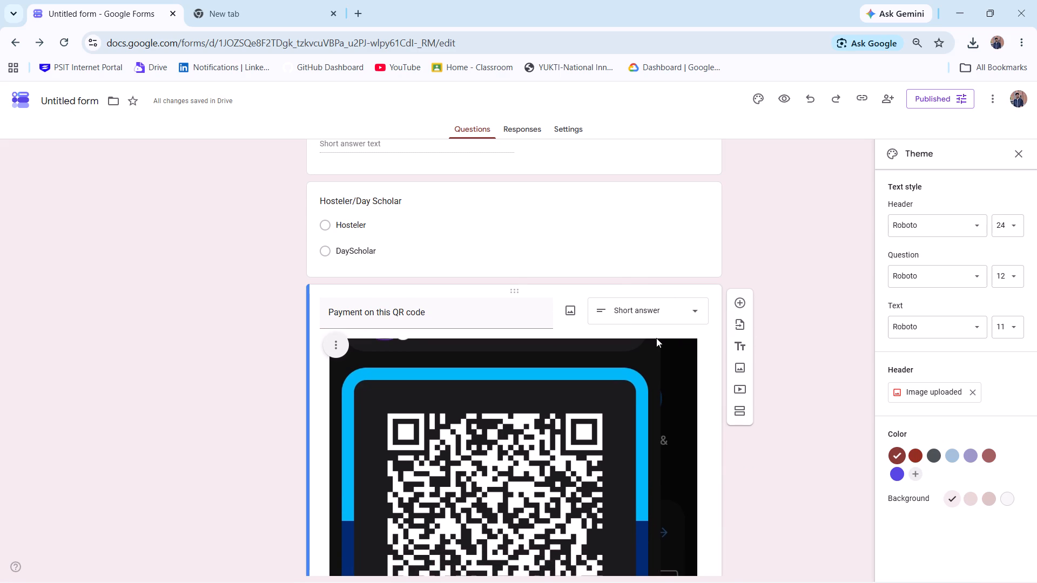
scroll(658, 337, down, 4)
click(669, 496)
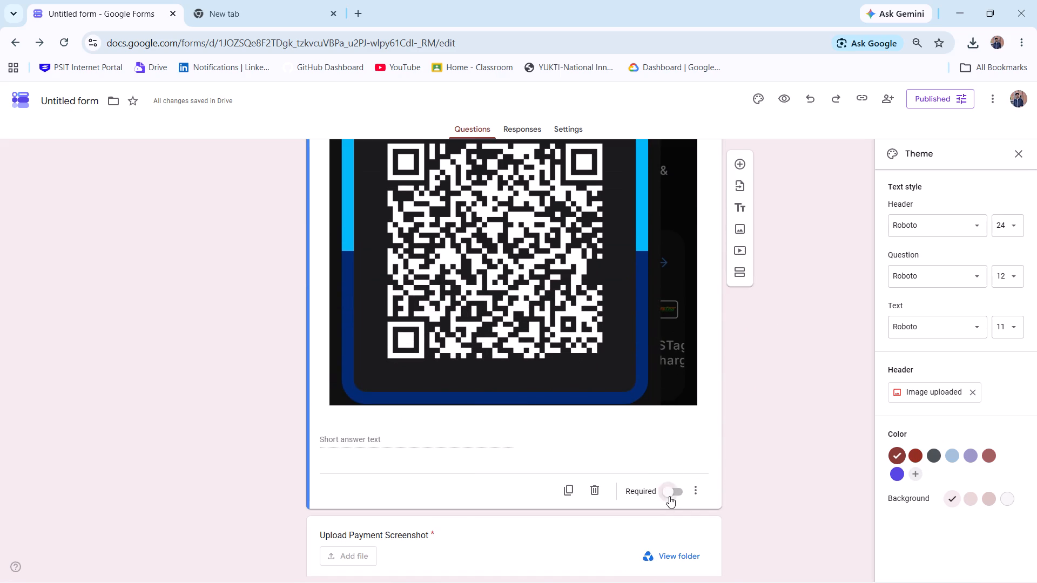
Mark the "Hosteler/Day Scholar" and "Contact Number" questions as required.
scroll(649, 438, up, 5)
click(630, 308)
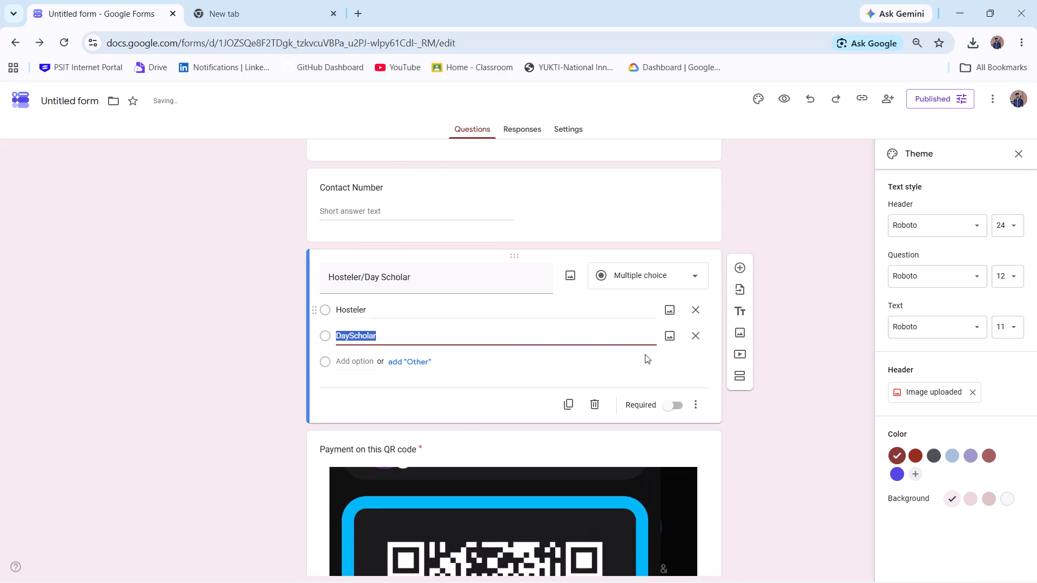
click(682, 407)
scroll(682, 407, up, 4)
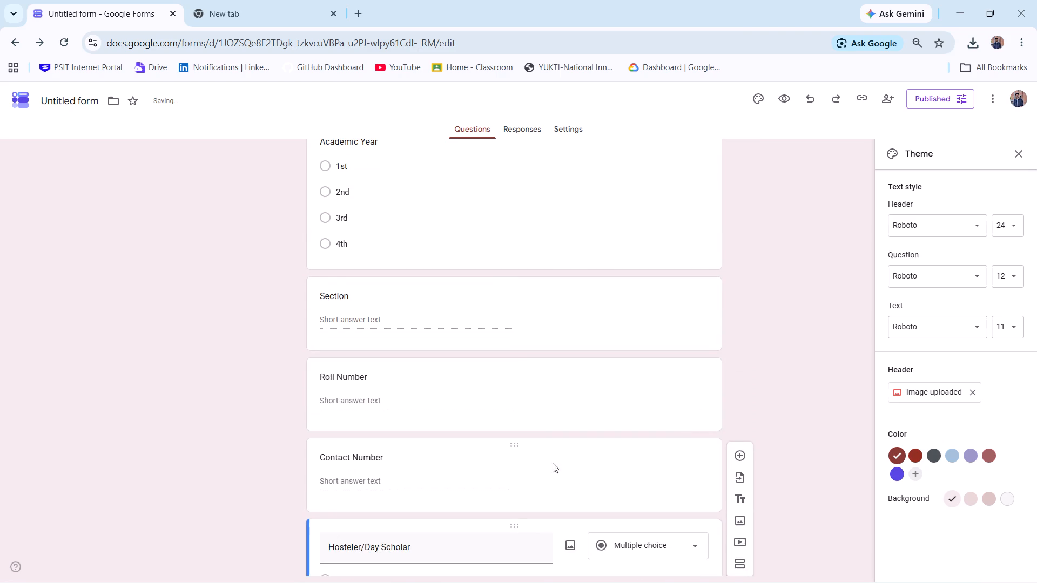
click(551, 460)
click(669, 568)
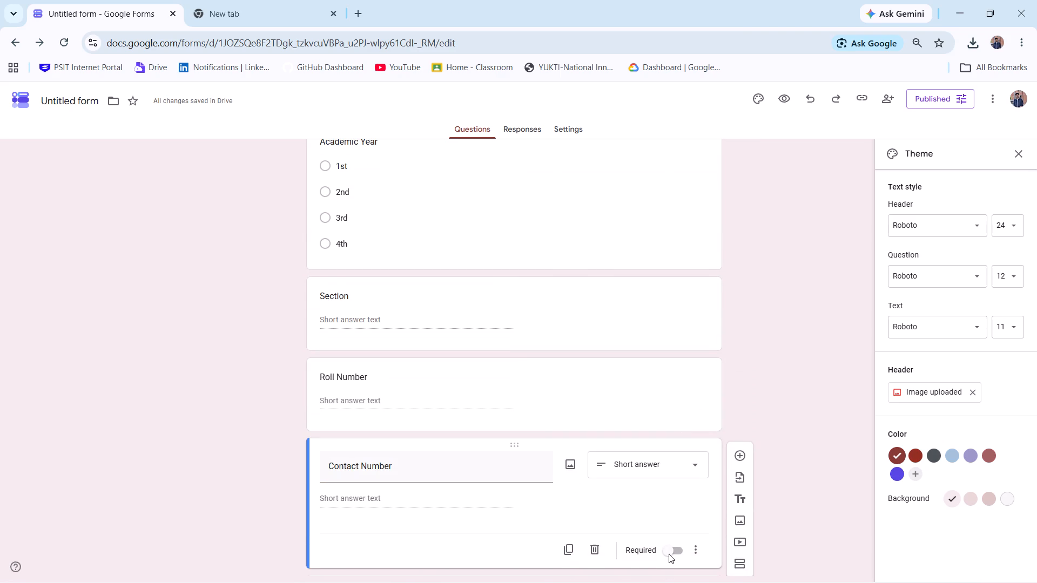
click(669, 554)
click(674, 550)
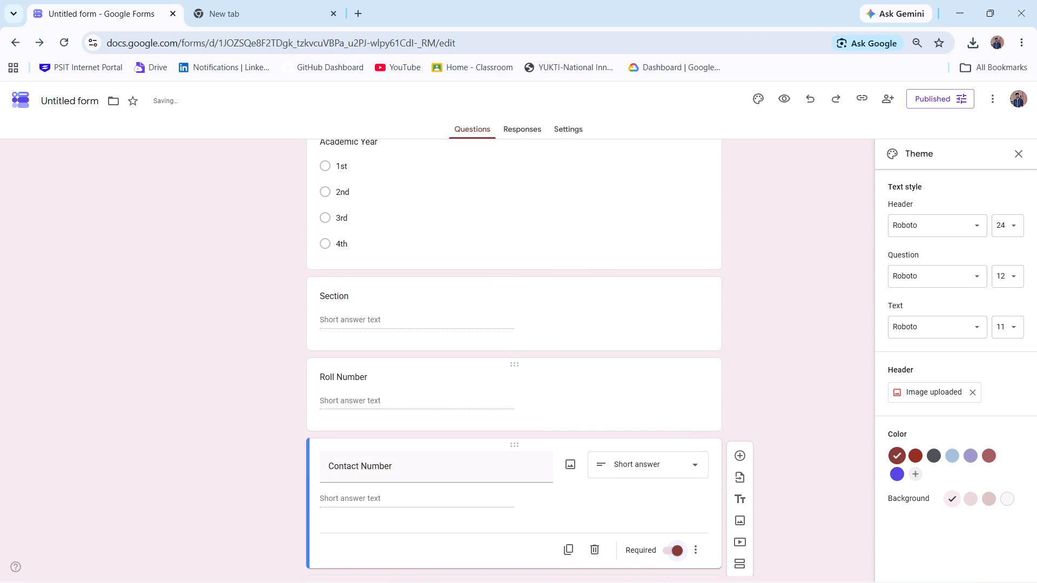
Mark the "Roll Number" and "Section" questions as required.
click(565, 377)
scroll(565, 377, down, 3)
click(672, 293)
scroll(672, 293, up, 2)
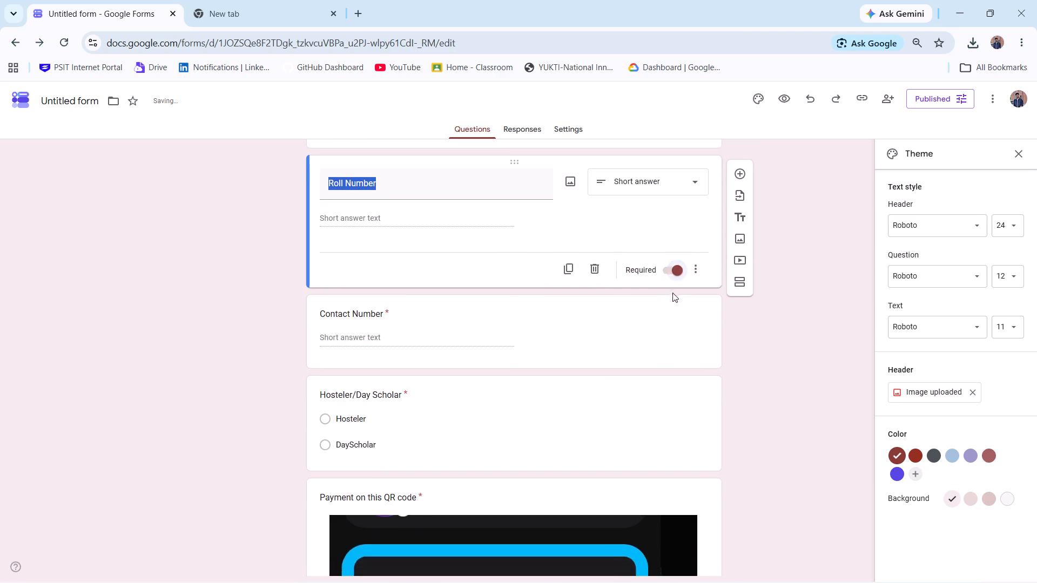
scroll(672, 293, up, 2)
click(550, 355)
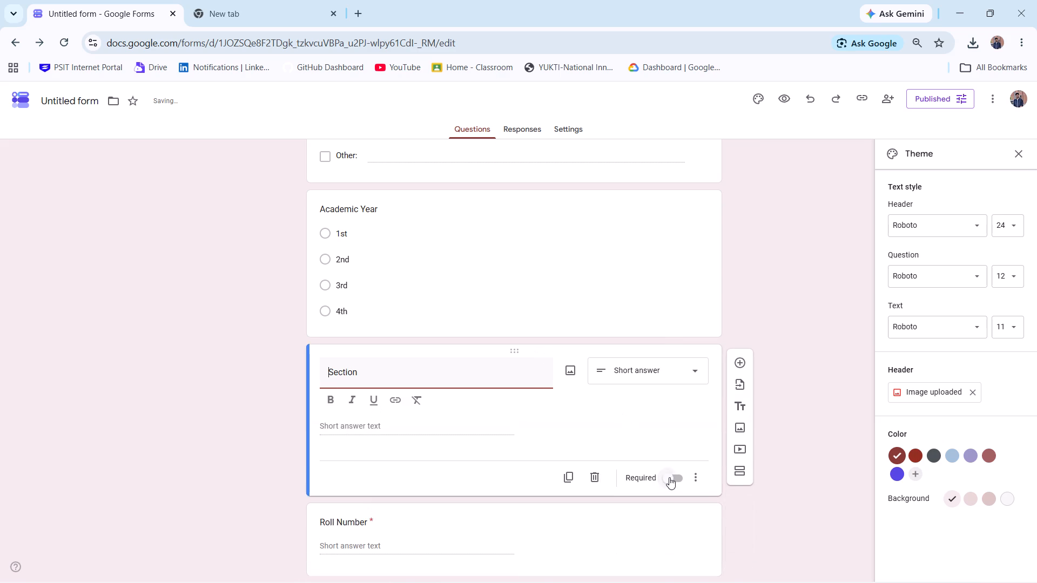
click(670, 478)
Mark the "Academic Year" multiple-choice question as required.
scroll(558, 360, up, 2)
click(573, 340)
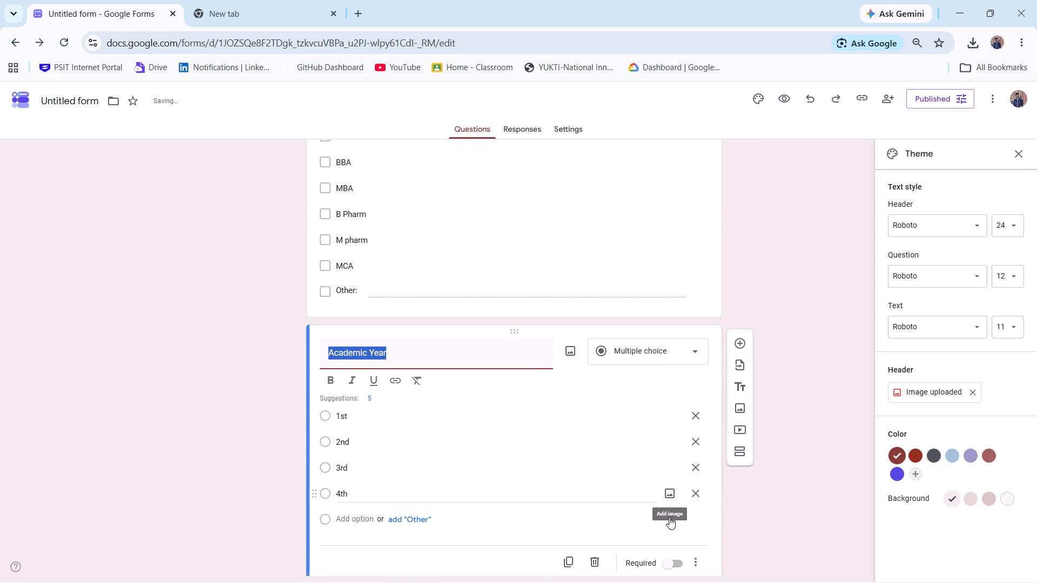
click(674, 562)
click(658, 544)
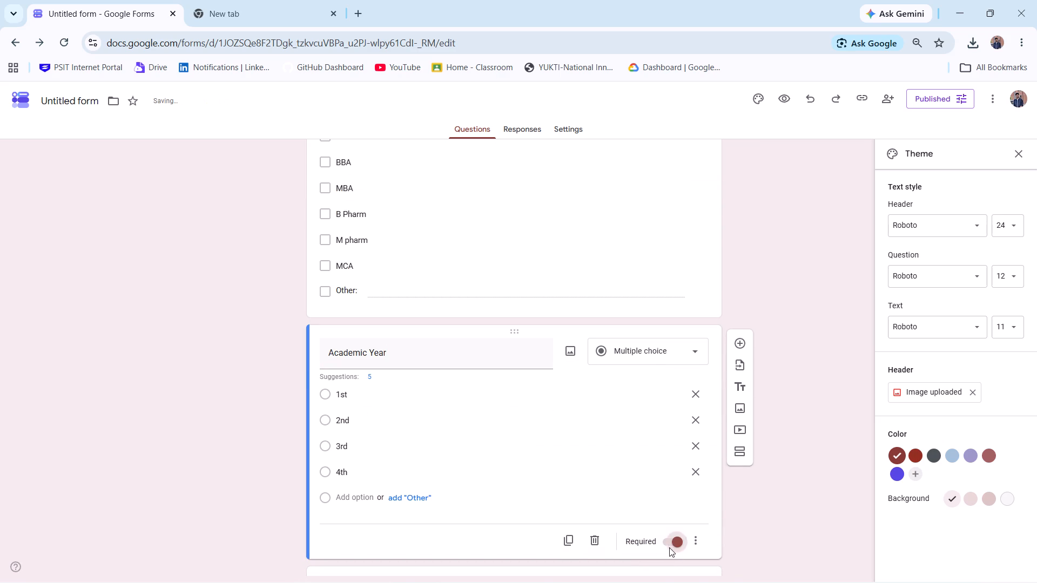
click(669, 547)
Check the required setting of the "Department" and "Name" questions near the start of the form.
scroll(614, 399, up, 2)
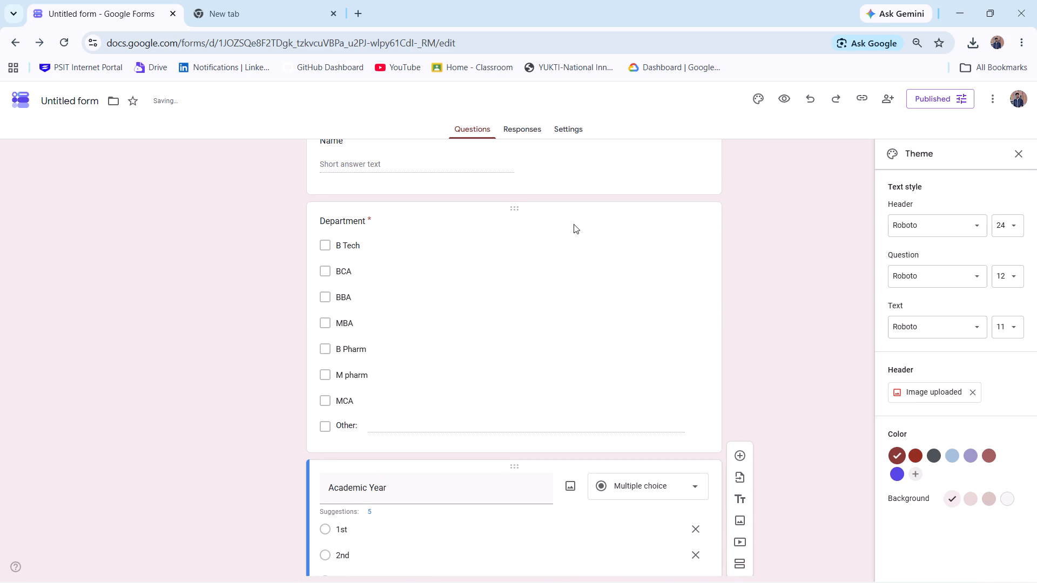
click(572, 212)
scroll(520, 330, up, 5)
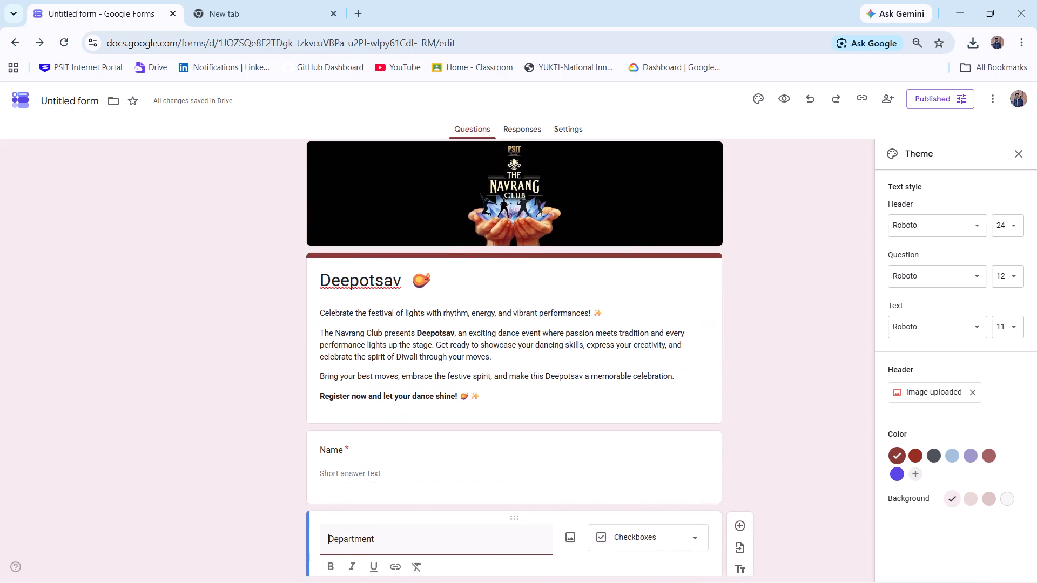
Delete the blank multiple-choice question placed after the WhatsApp group QR code question at the end of the form.
click(769, 341)
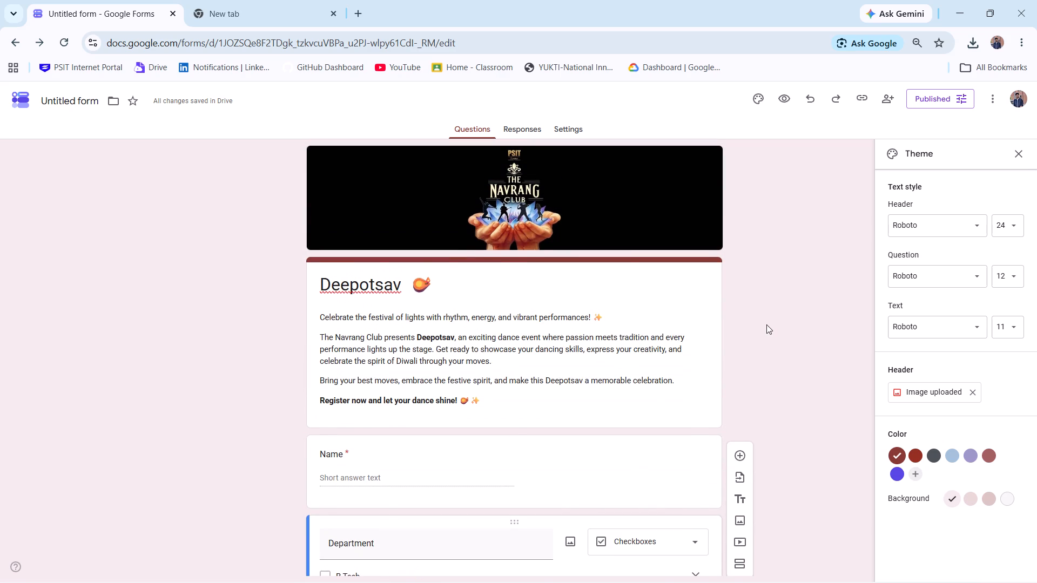
scroll(766, 324, down, 16)
scroll(766, 324, down, 8)
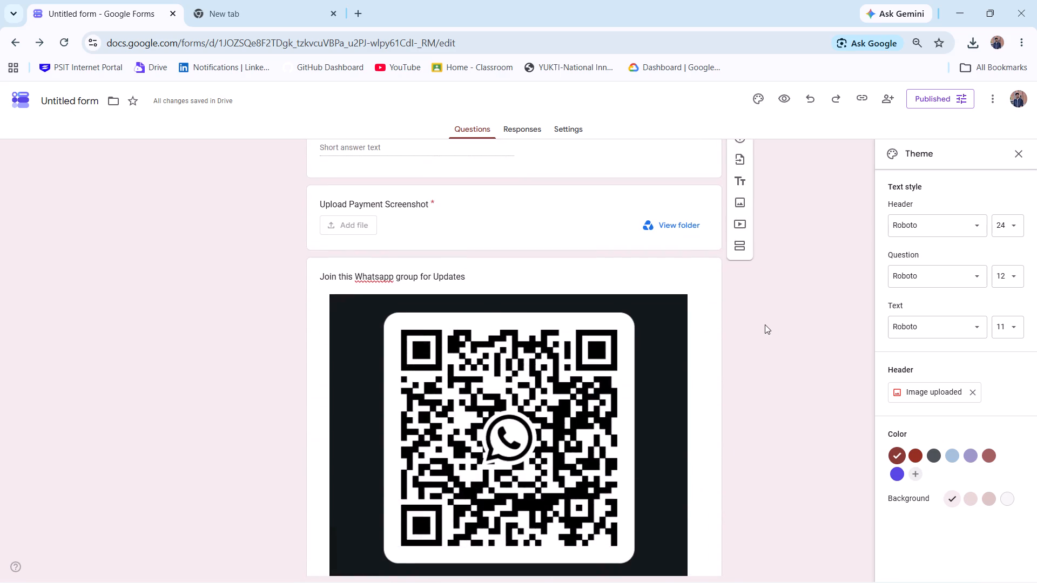
scroll(765, 324, down, 6)
scroll(765, 324, up, 3)
scroll(765, 324, down, 4)
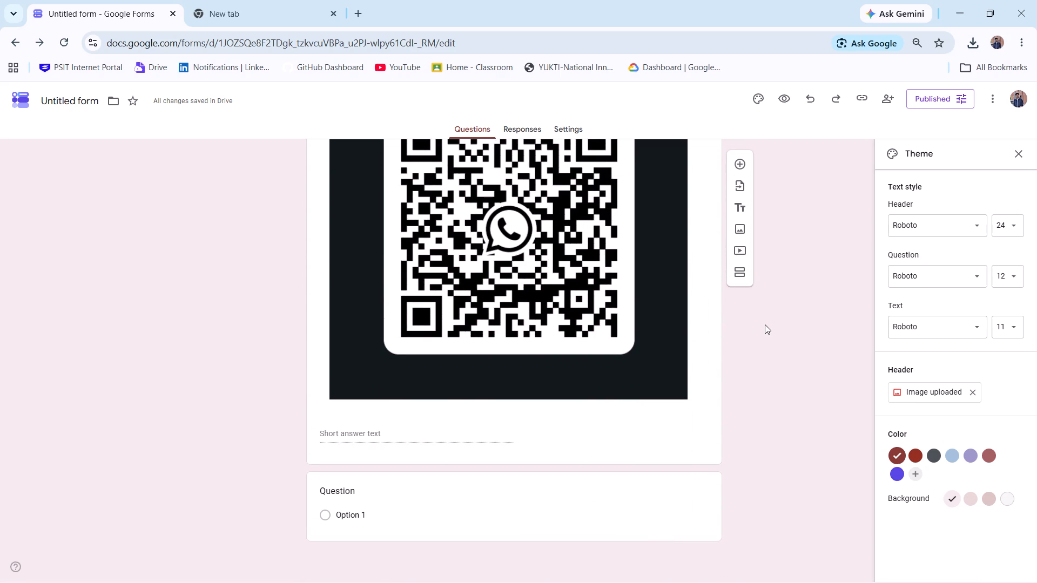
click(677, 479)
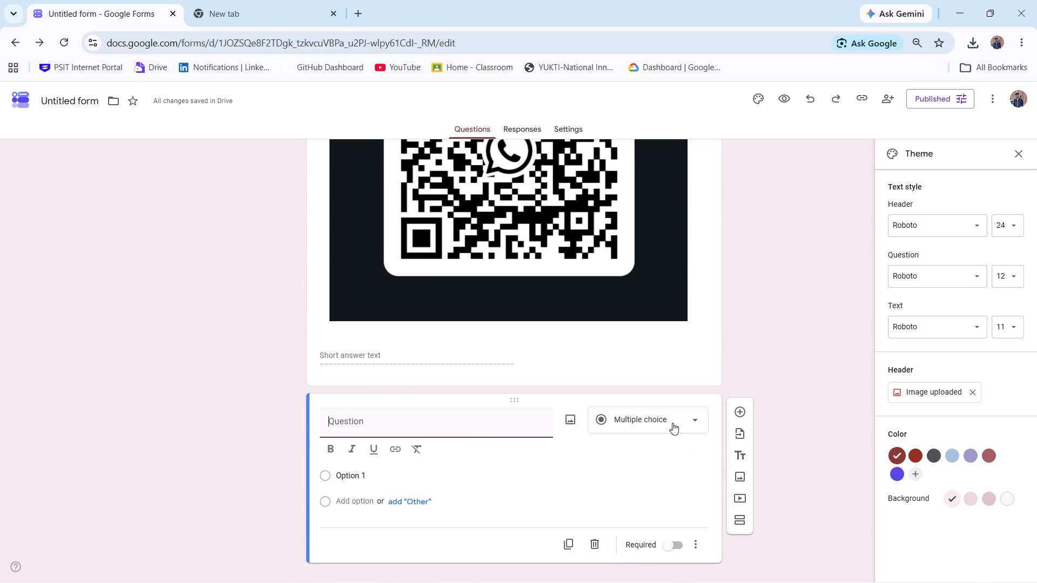
right_click(592, 401)
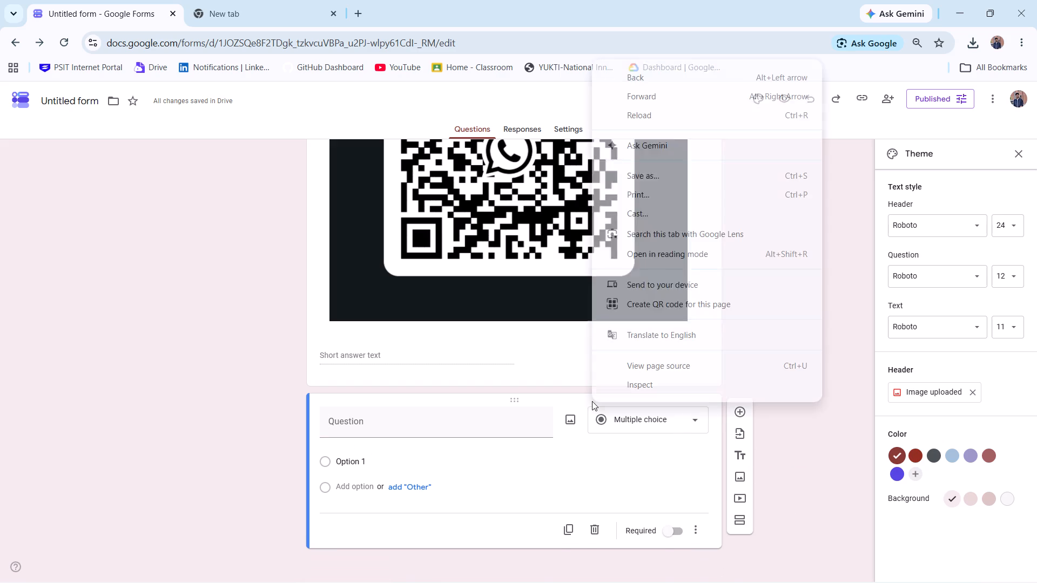
click(602, 524)
Review the whole form from the header and description through the questions to the payment screenshot upload and WhatsApp group question.
scroll(605, 395, up, 2)
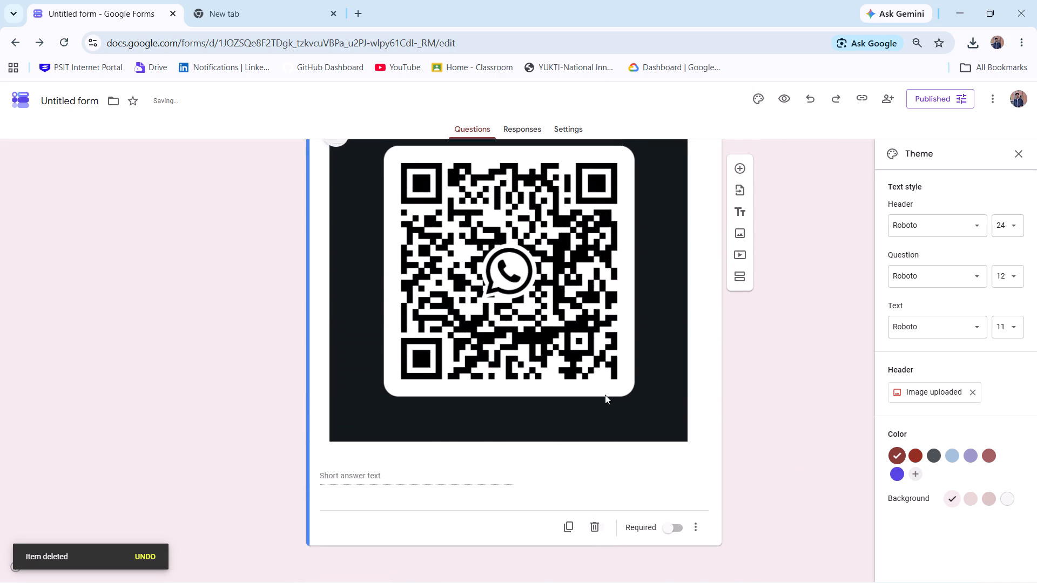
scroll(605, 395, up, 4)
scroll(605, 395, up, 17)
scroll(605, 395, up, 5)
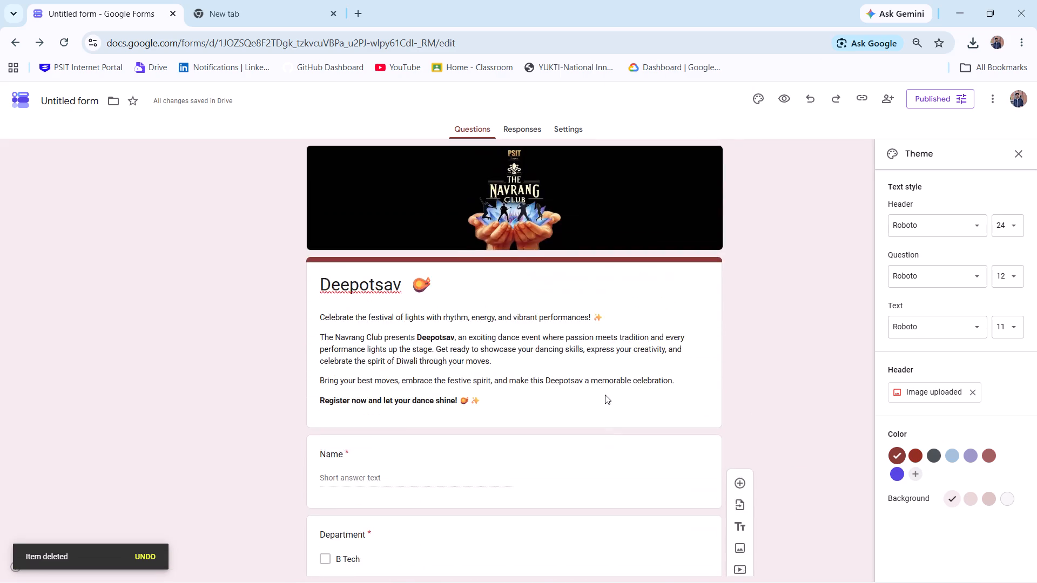
scroll(605, 395, down, 9)
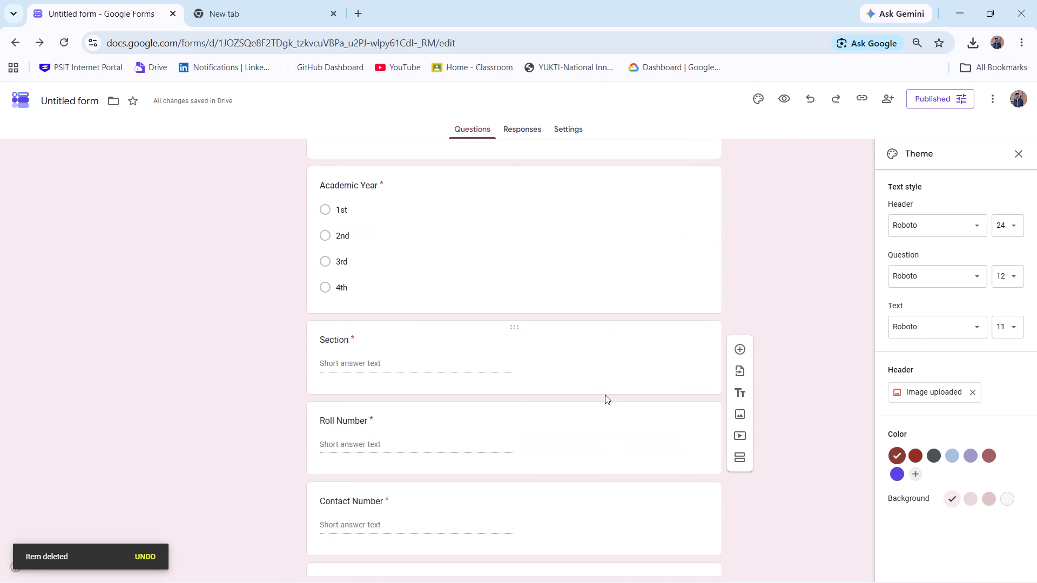
scroll(605, 395, down, 11)
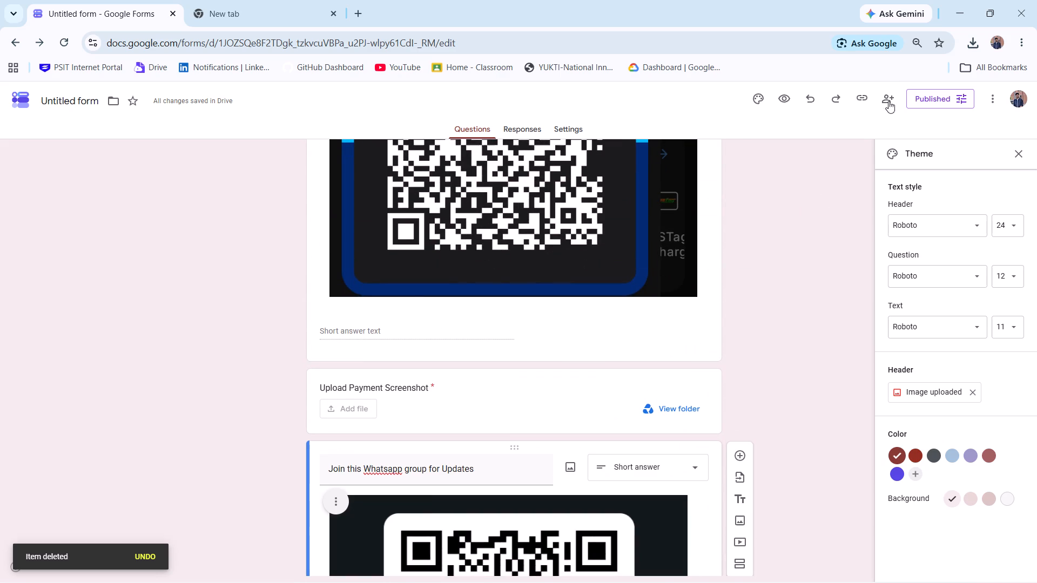
Save the form's published options with responses accepted from anyone with the link.
click(916, 94)
click(630, 287)
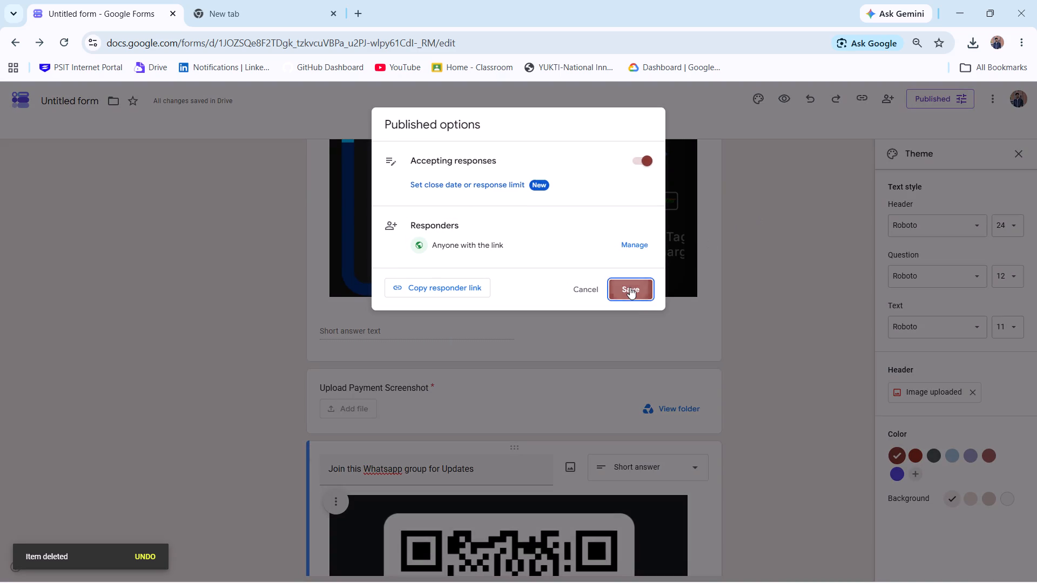
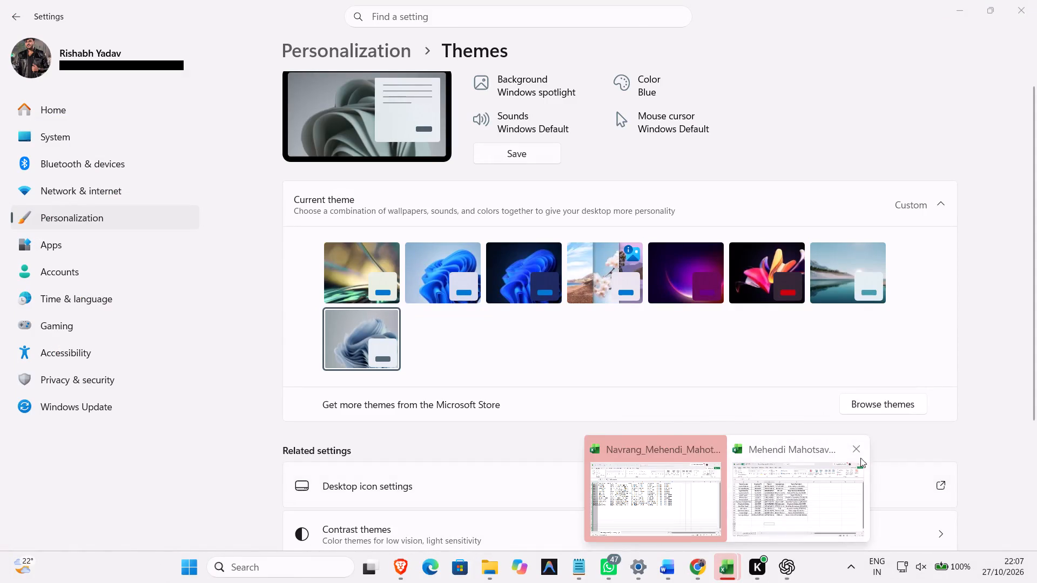
Switch to the Navrang_Mehendi_Mahotsav_2.0_Participants file in Excel and close it without saving its changes.
click(683, 481)
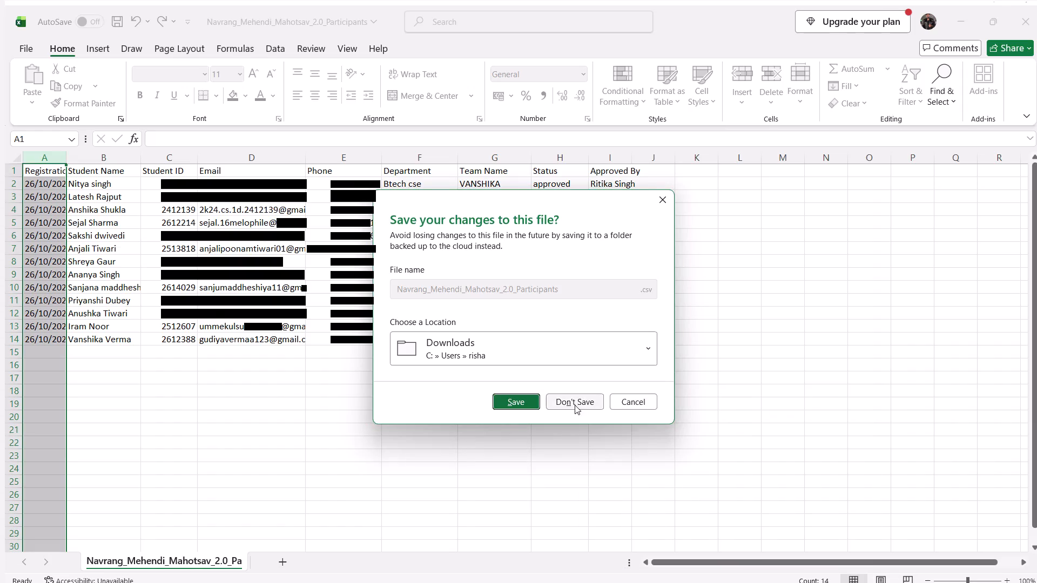
click(575, 405)
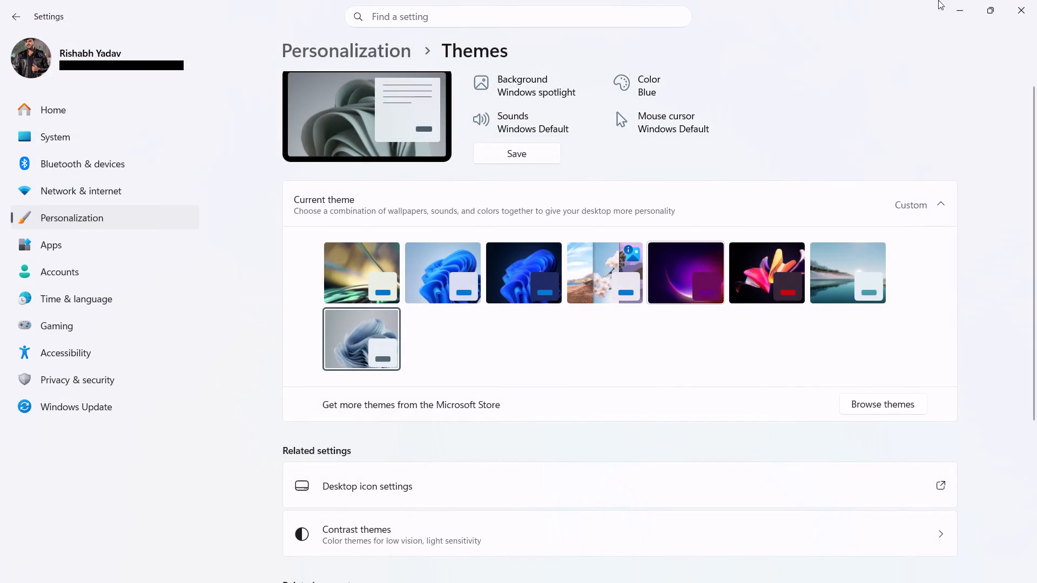
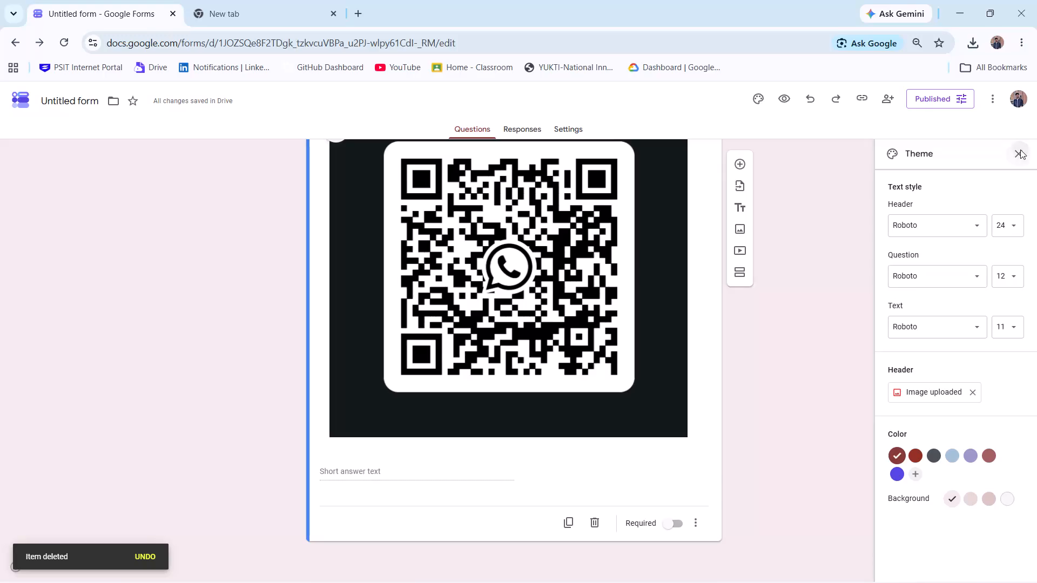
Review the finished form's questions, required marks and QR code images from the Department question down to the WhatsApp group question.
scroll(884, 249, up, 13)
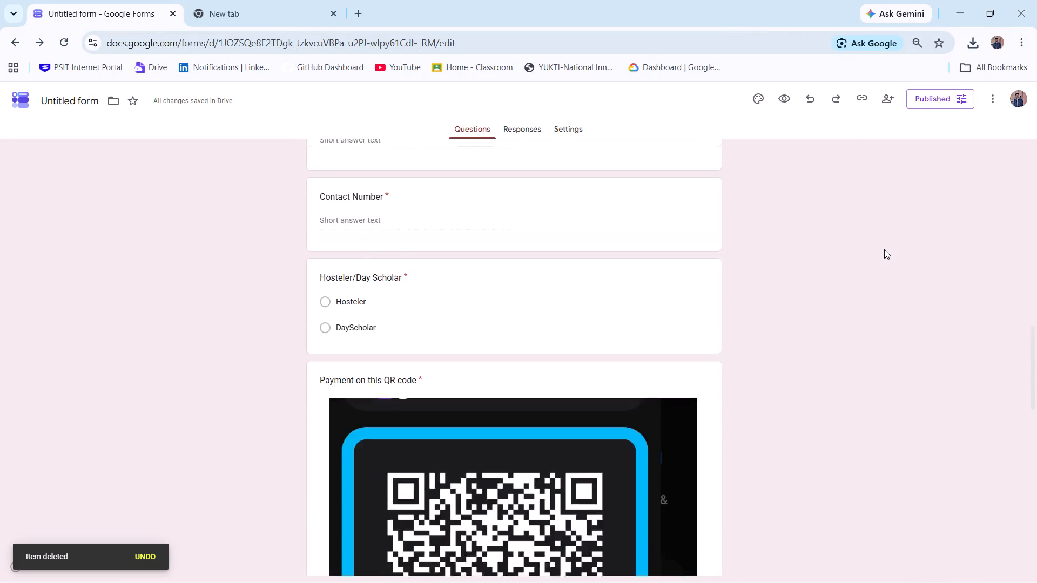
scroll(884, 249, up, 17)
scroll(884, 249, down, 5)
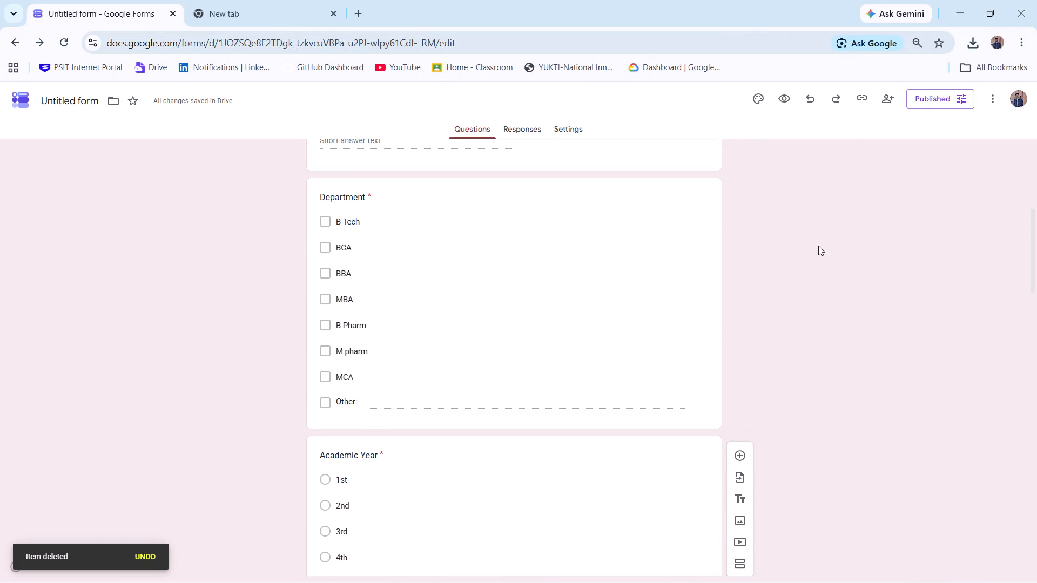
scroll(818, 261, down, 18)
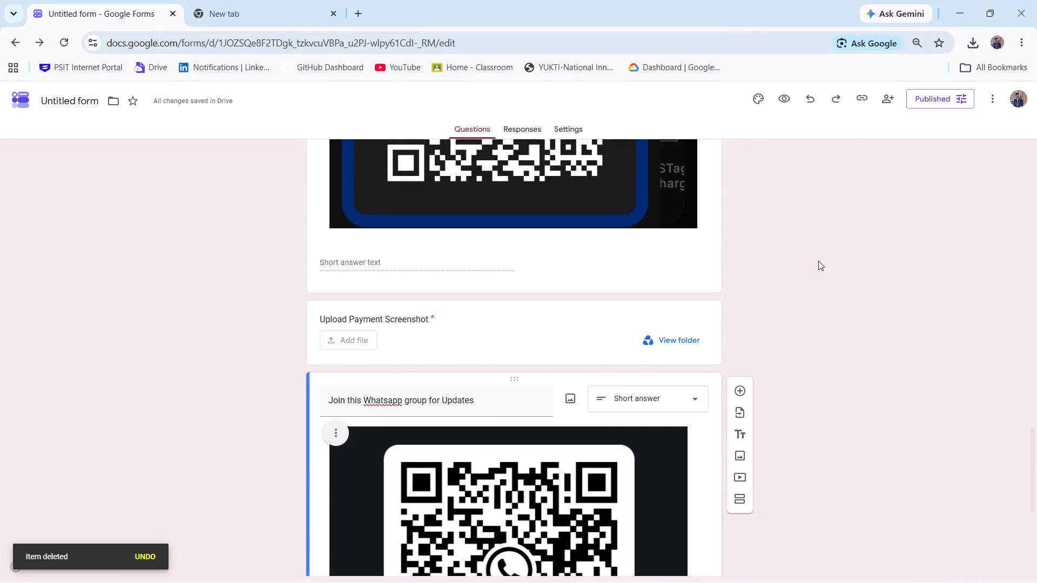
scroll(818, 261, down, 8)
Close the browser window containing the form editor.
click(1036, 0)
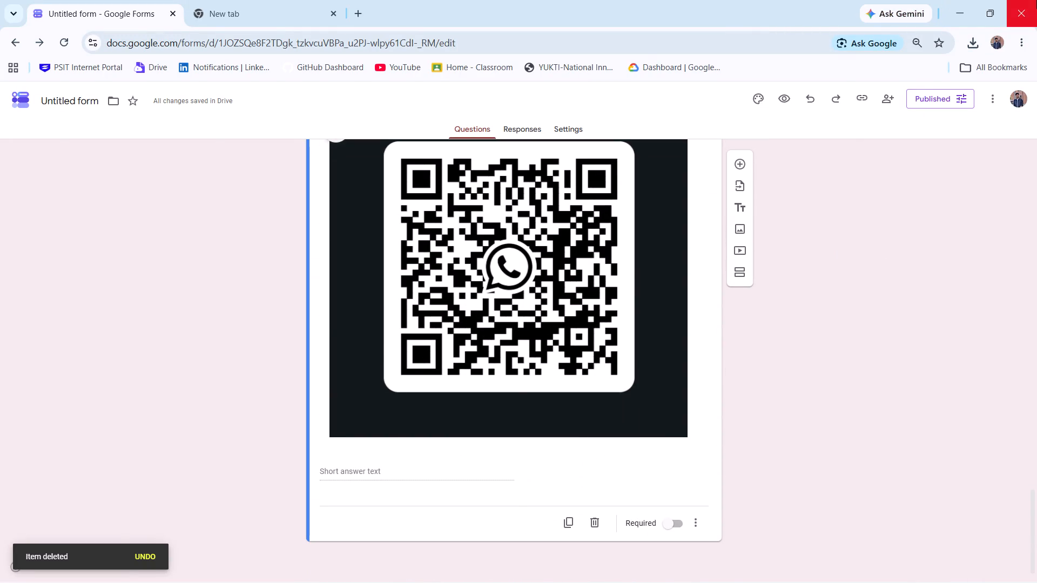
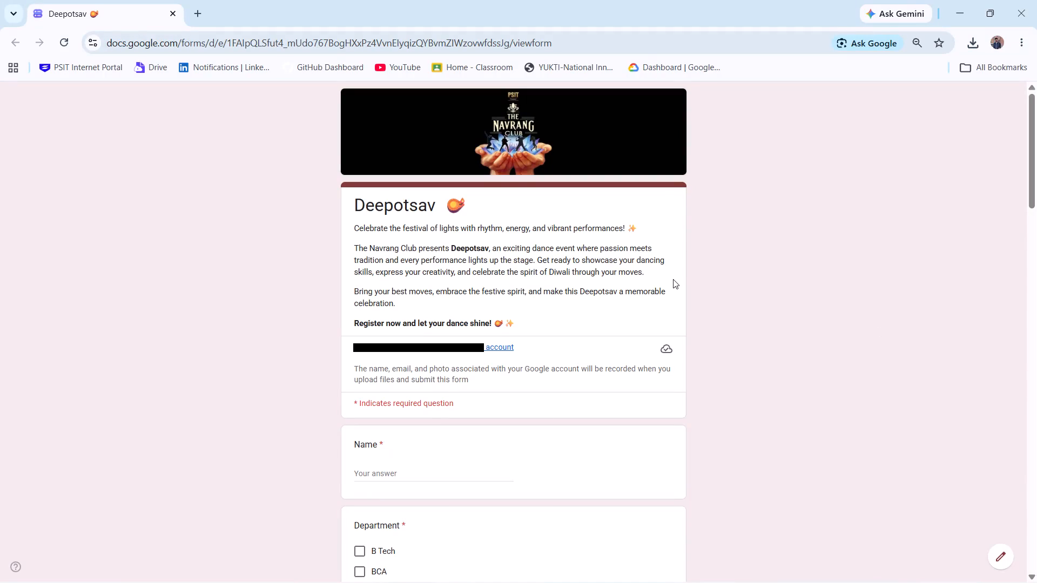
Review the published Deepotsav form from the header through all questions to the payment and WhatsApp group QR codes.
scroll(673, 279, down, 2)
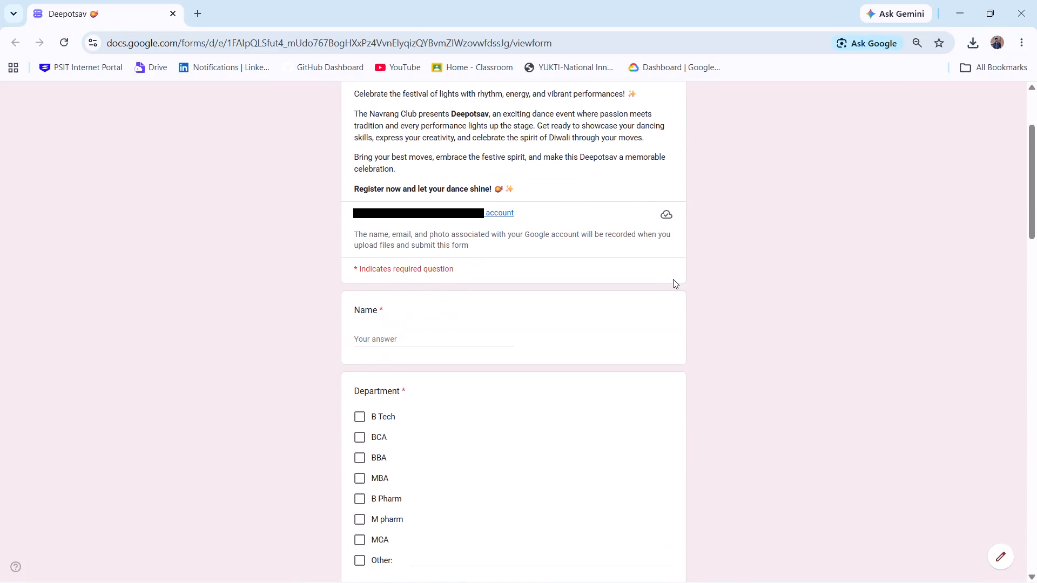
scroll(673, 279, down, 5)
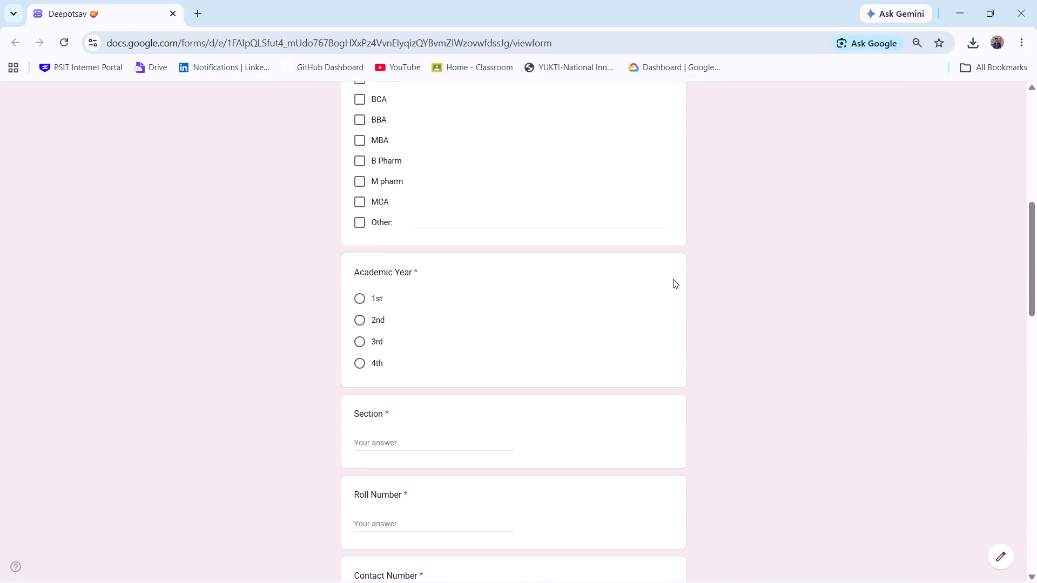
scroll(673, 279, down, 5)
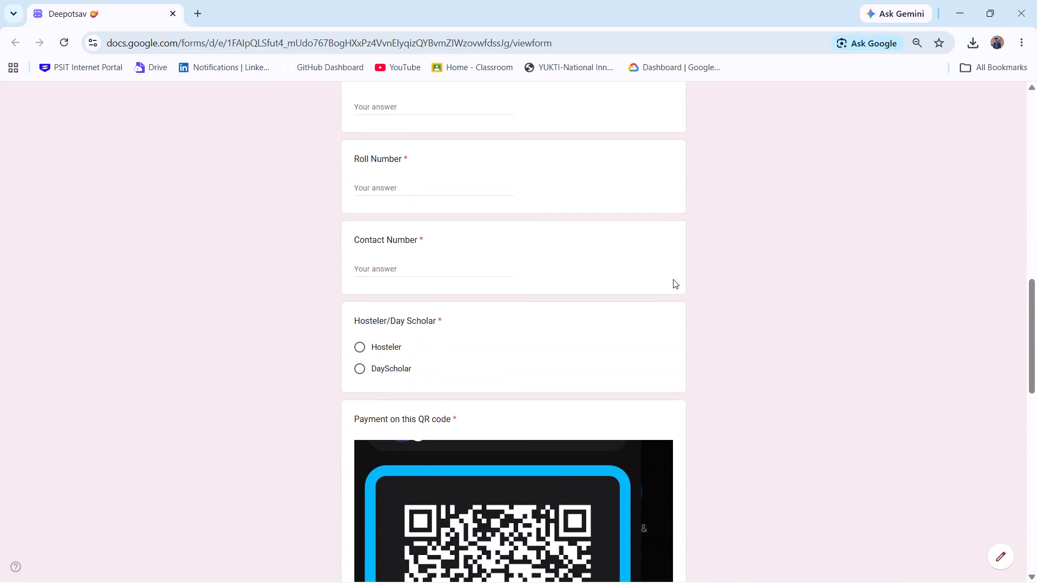
scroll(673, 279, down, 7)
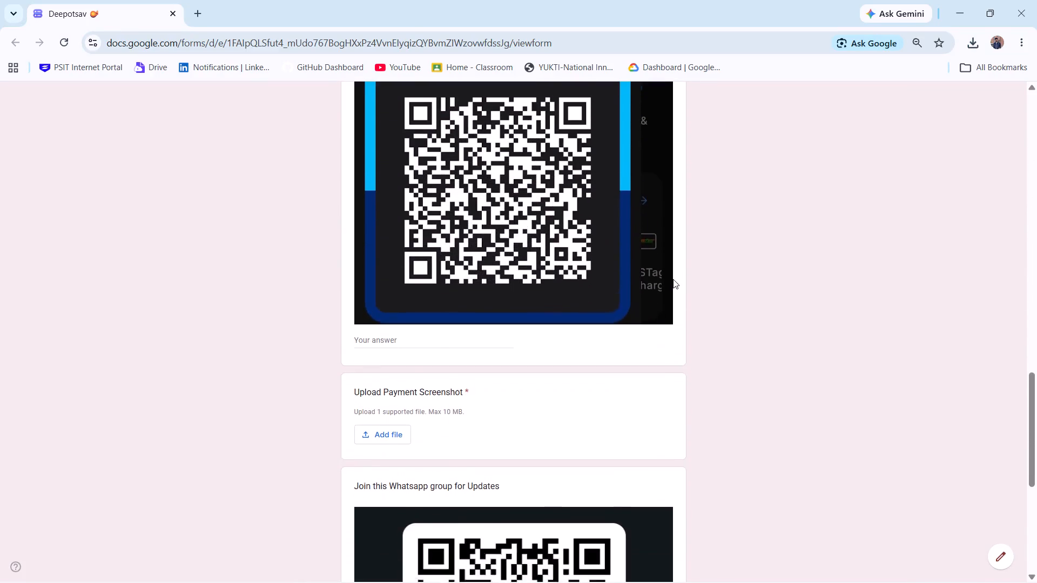
scroll(673, 279, down, 3)
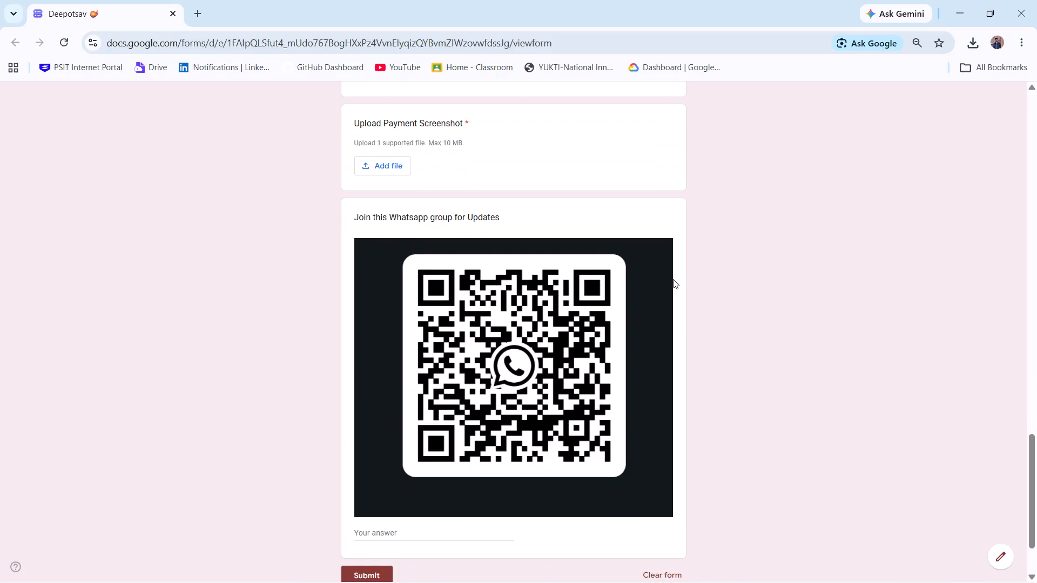
Review the published Deepotsav form from its header through the registration, payment and screenshot upload questions to the WhatsApp group QR code.
scroll(673, 279, up, 15)
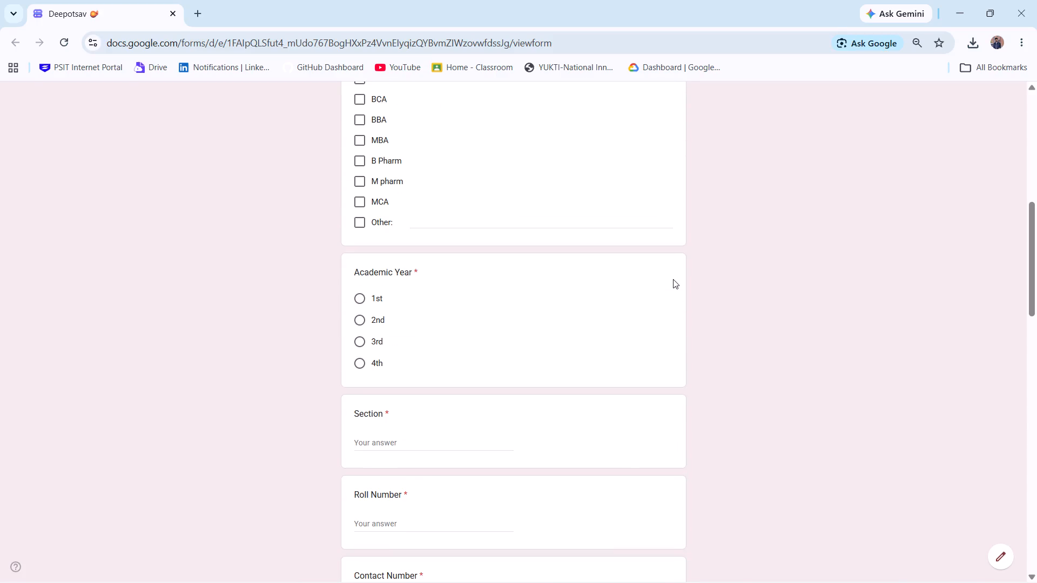
scroll(673, 279, up, 10)
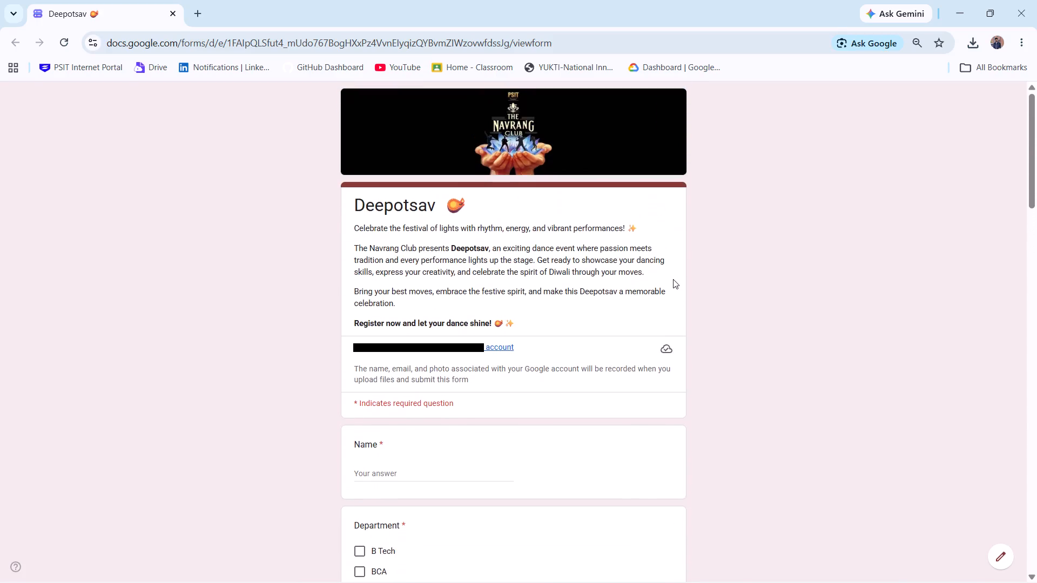
scroll(673, 279, down, 14)
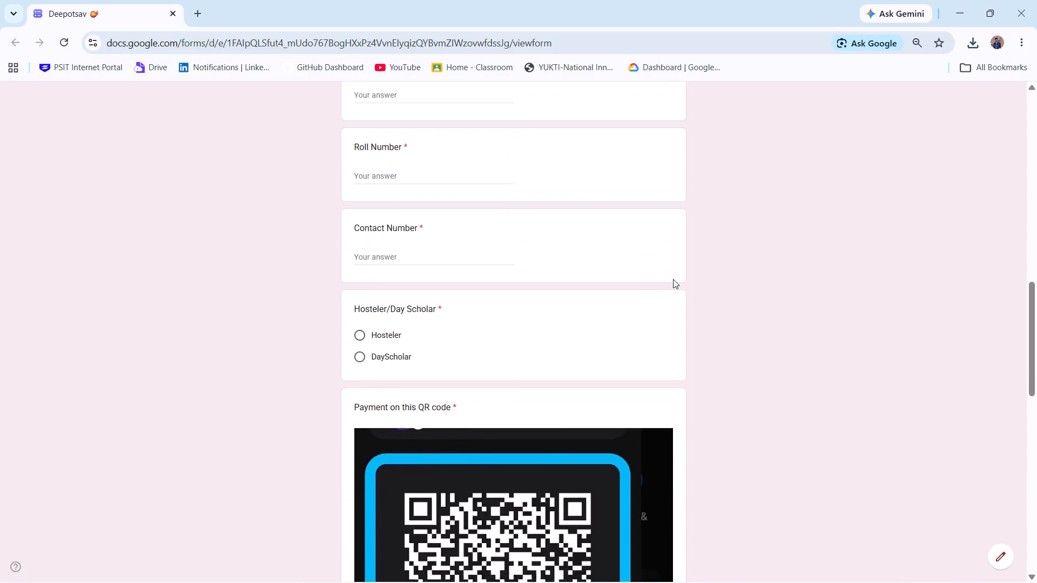
scroll(673, 279, down, 10)
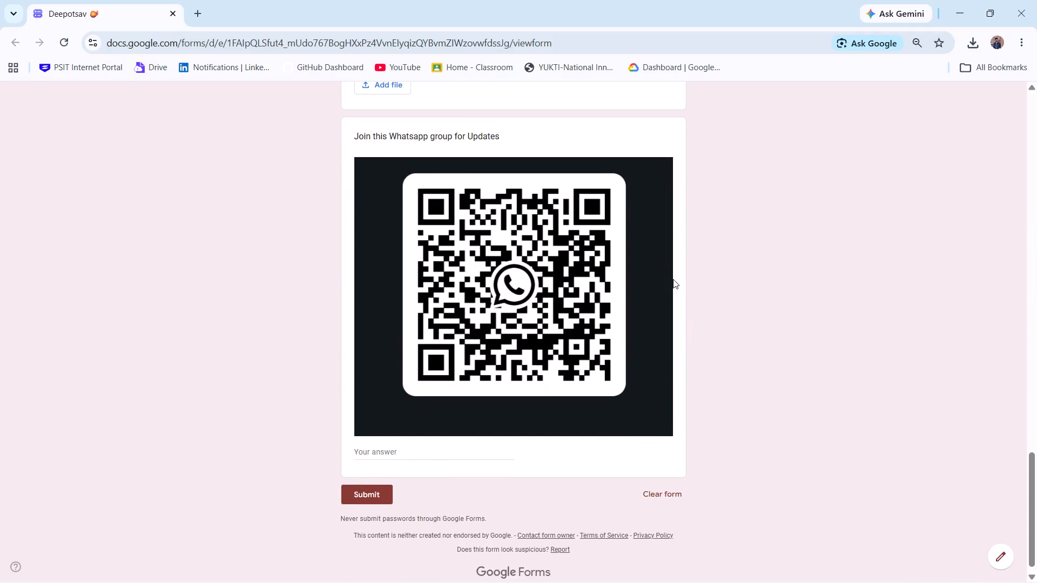
scroll(673, 279, down, 1)
scroll(673, 279, up, 9)
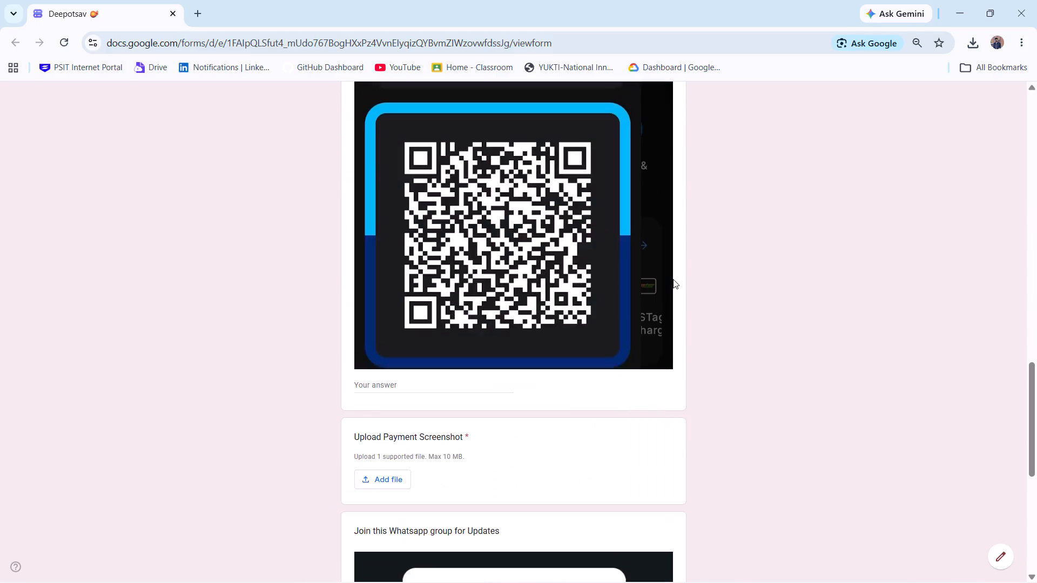
scroll(673, 279, up, 19)
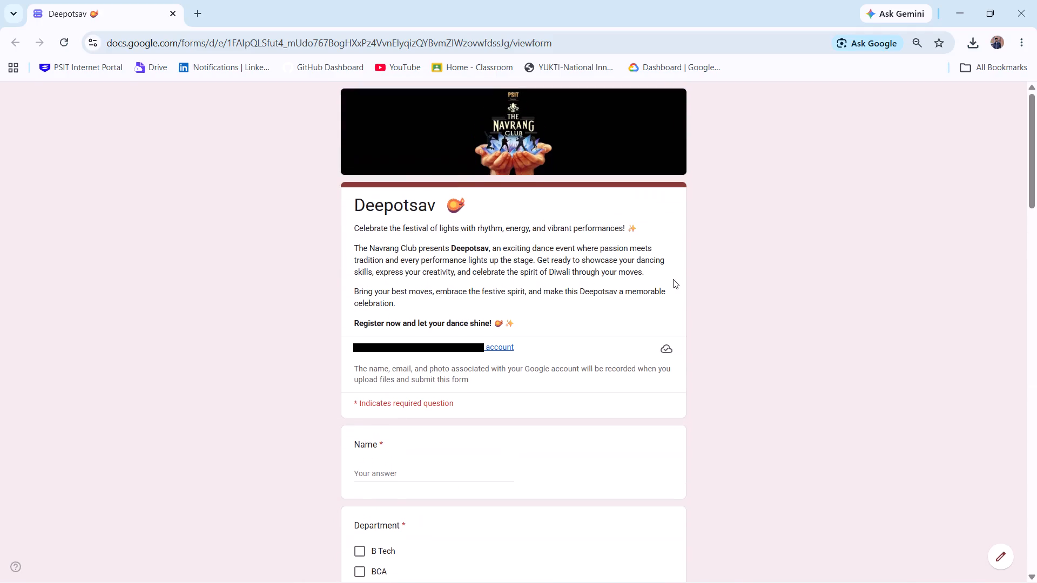
scroll(673, 279, down, 9)
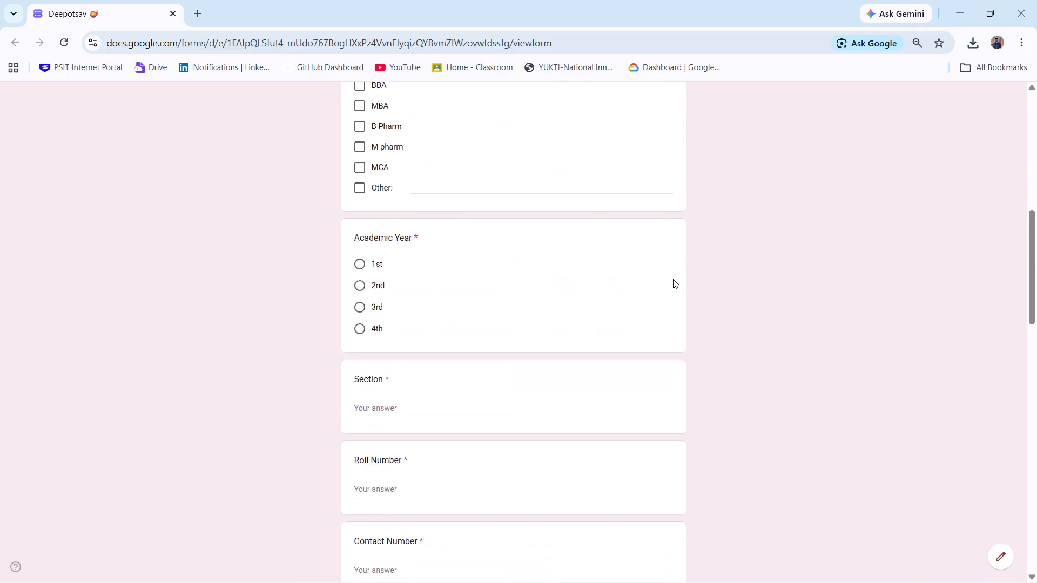
scroll(673, 279, down, 5)
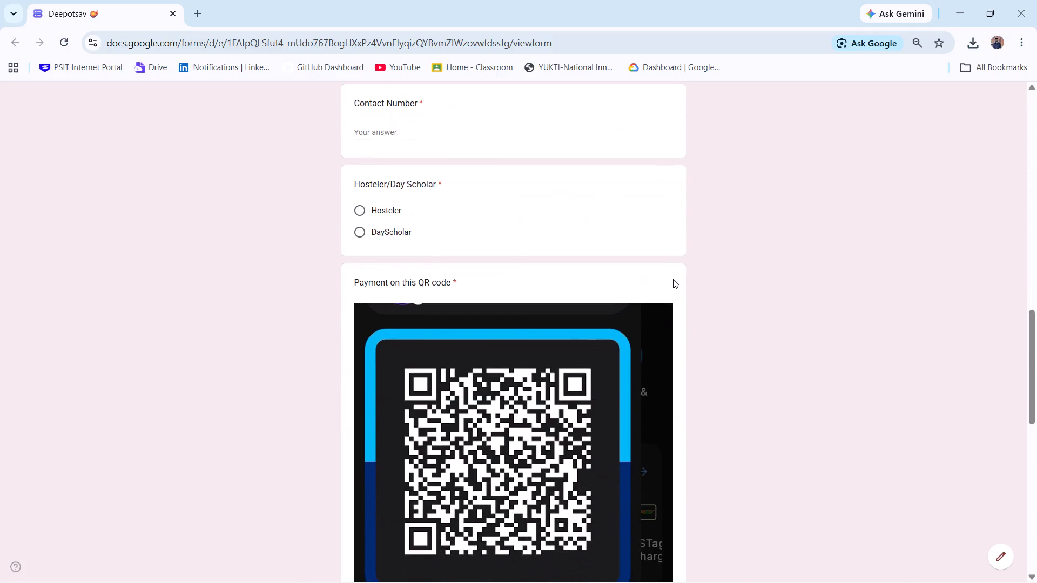
scroll(673, 279, down, 3)
scroll(673, 279, up, 17)
scroll(673, 279, up, 5)
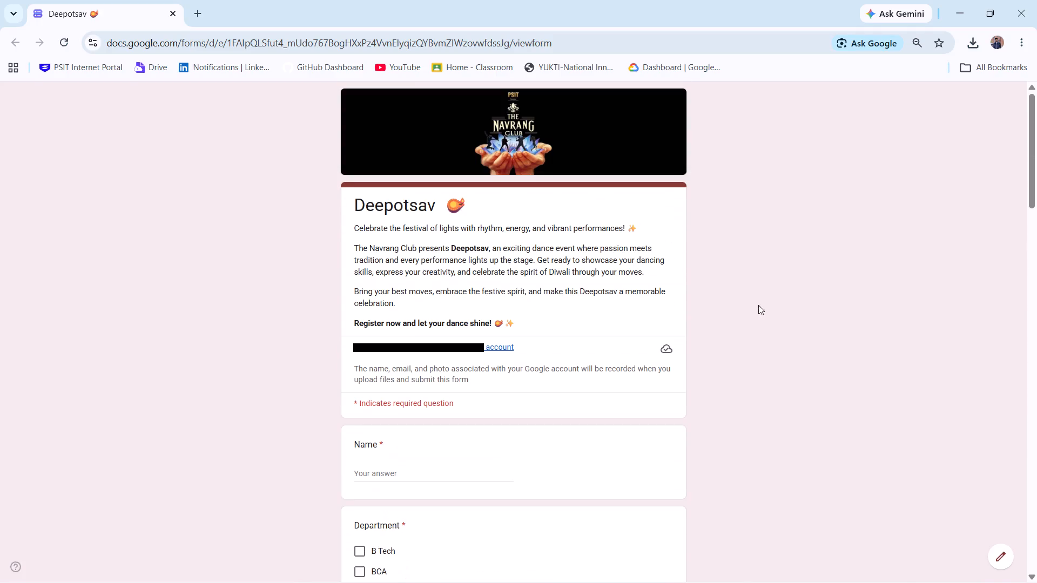
Return from the published Deepotsav form to its editing view.
click(1002, 554)
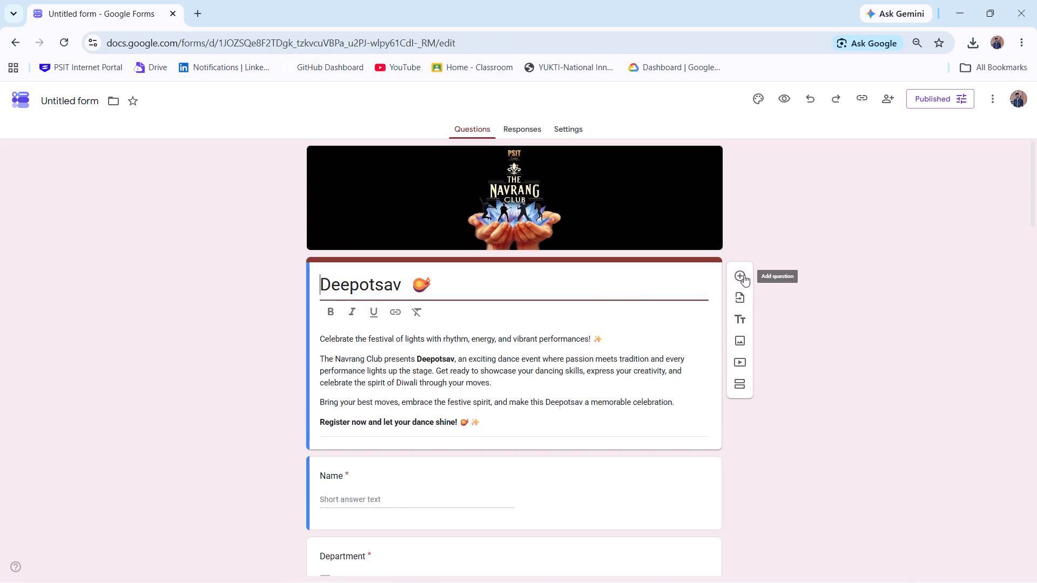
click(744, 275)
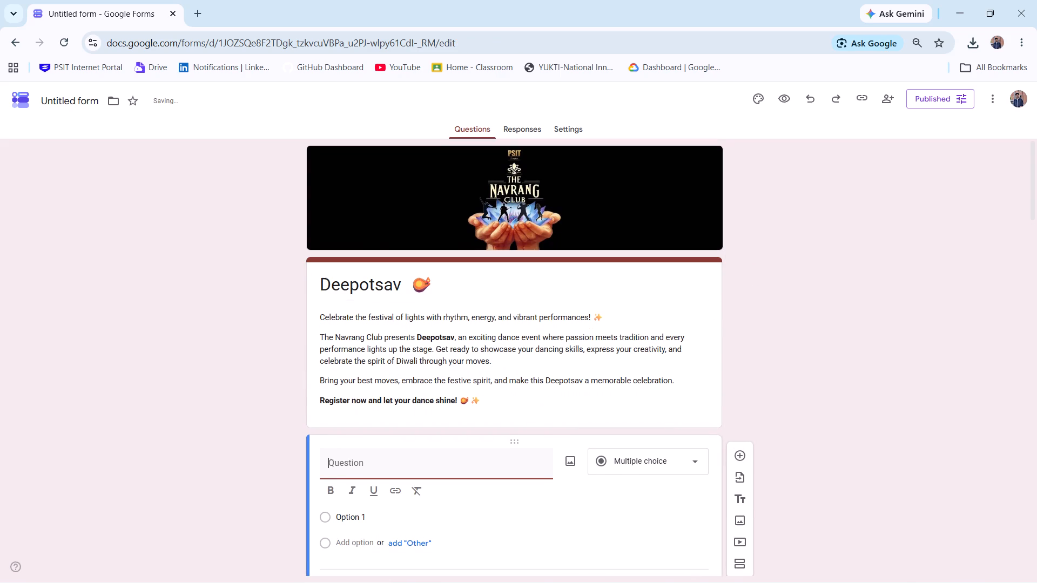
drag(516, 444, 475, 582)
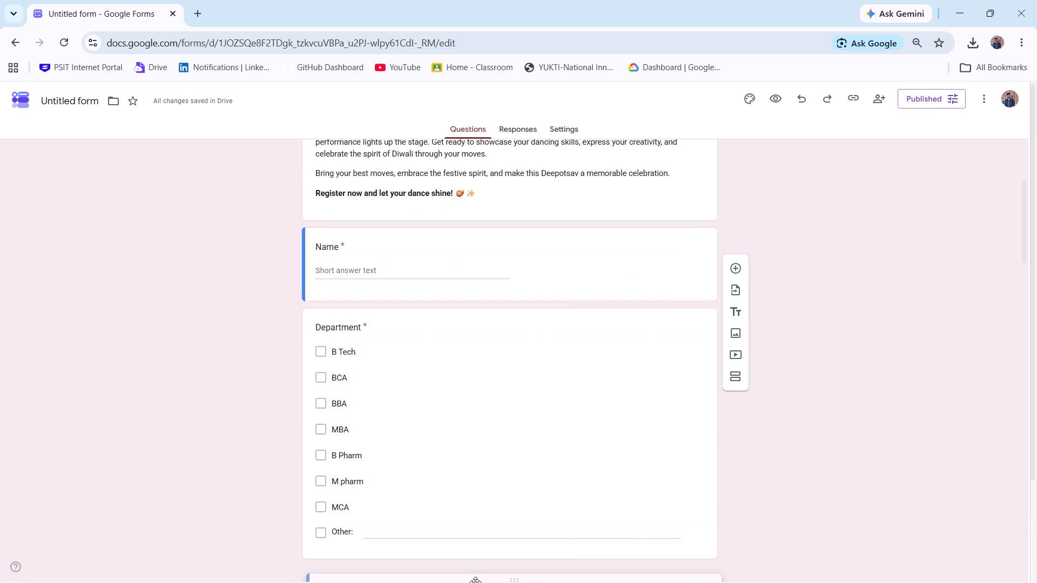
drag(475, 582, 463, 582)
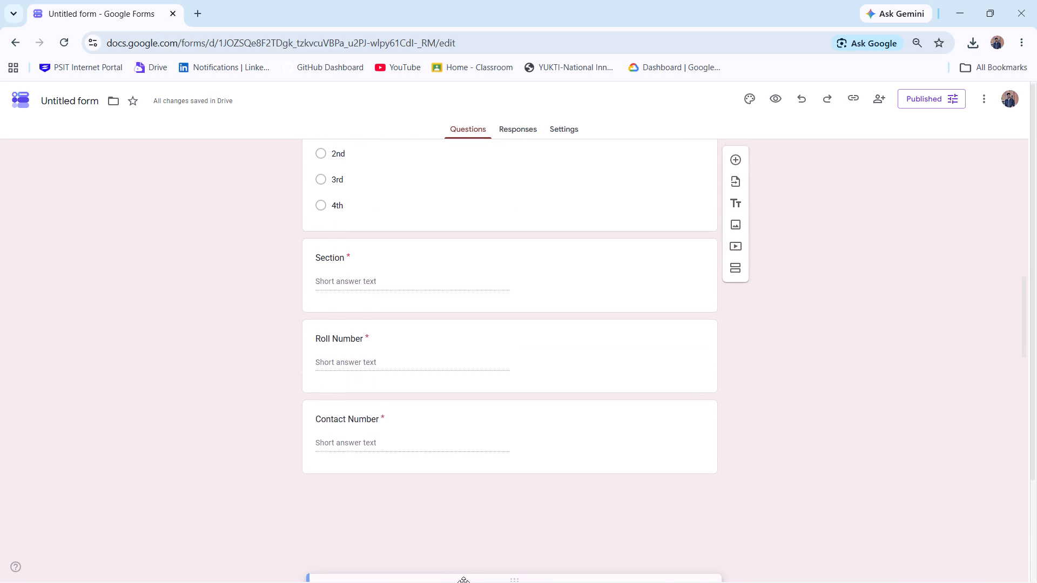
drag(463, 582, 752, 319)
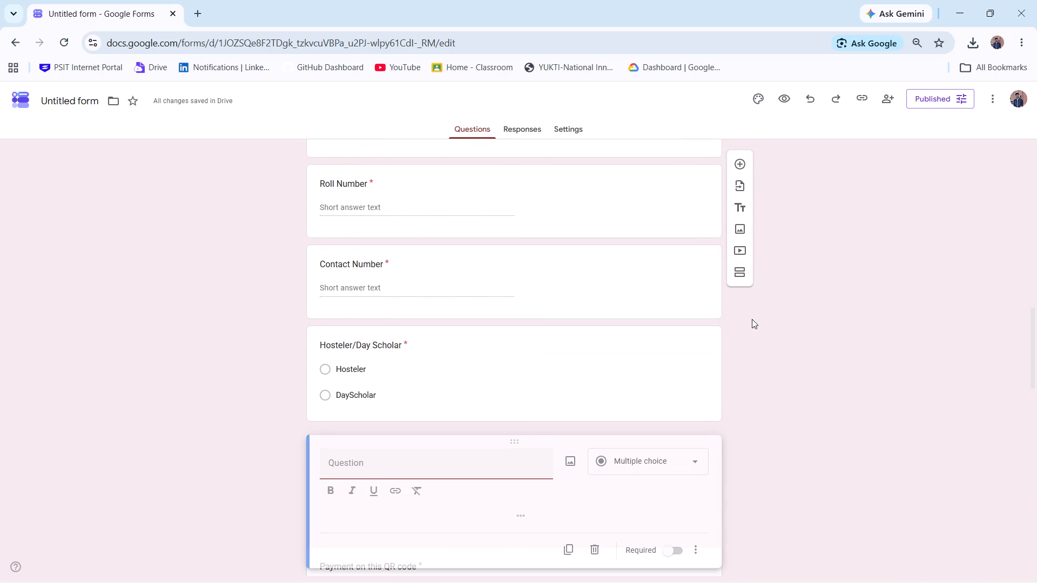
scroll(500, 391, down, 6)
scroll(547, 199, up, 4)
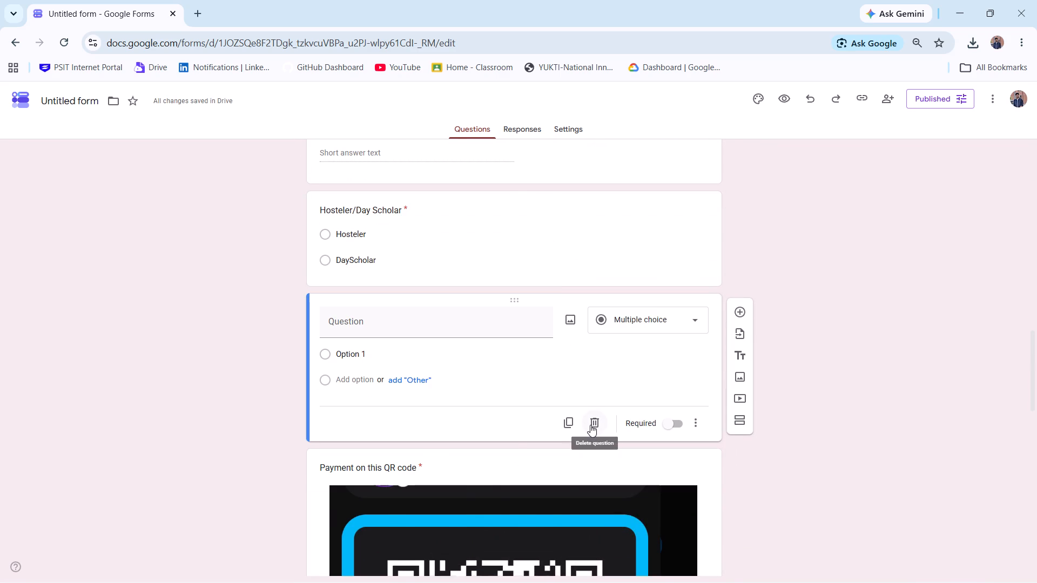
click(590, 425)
Review the form in the editor, from the payment QR code and screenshot upload to the WhatsApp group question, and back to the header.
scroll(806, 355, down, 6)
scroll(806, 355, up, 8)
scroll(806, 355, down, 11)
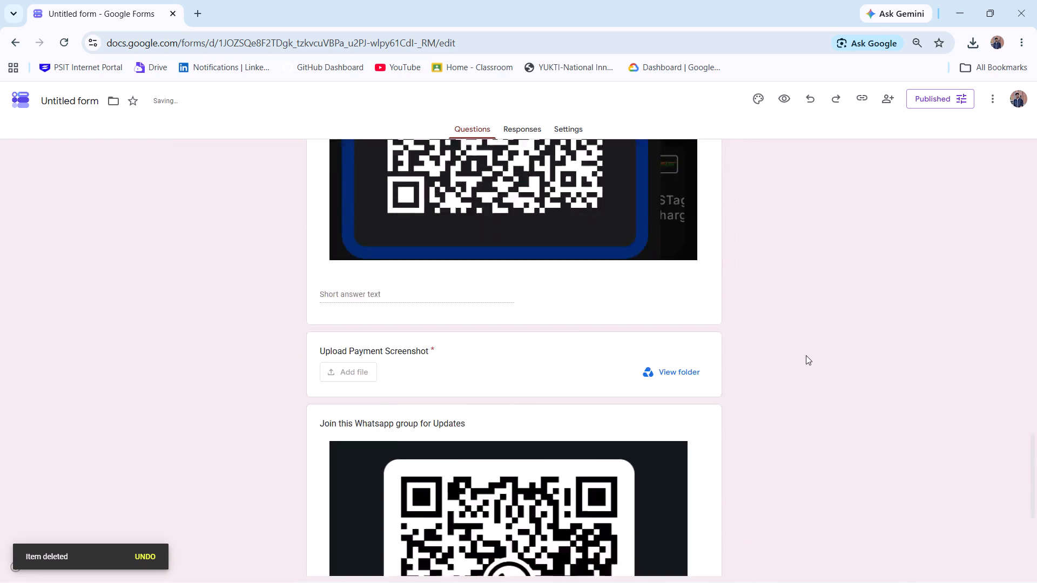
scroll(806, 355, down, 9)
scroll(806, 355, up, 5)
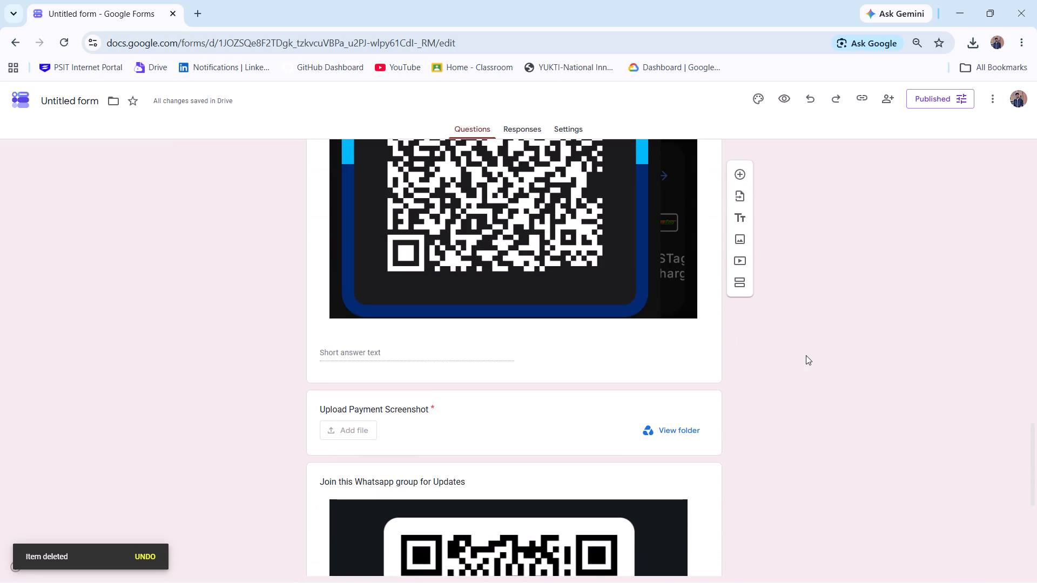
scroll(806, 355, down, 7)
scroll(806, 355, up, 2)
scroll(806, 355, down, 3)
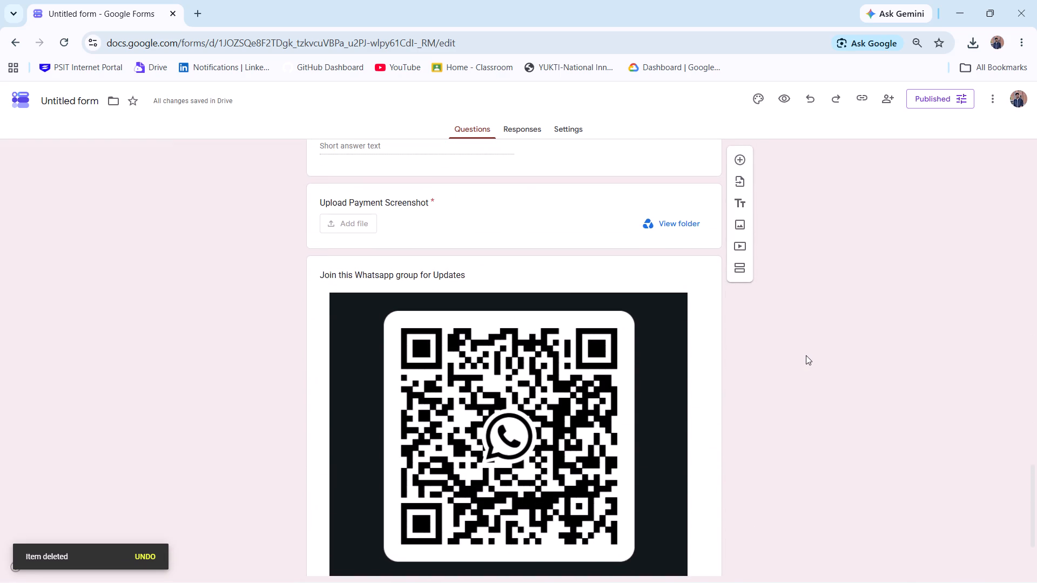
scroll(806, 355, down, 2)
scroll(806, 355, up, 20)
scroll(806, 355, up, 13)
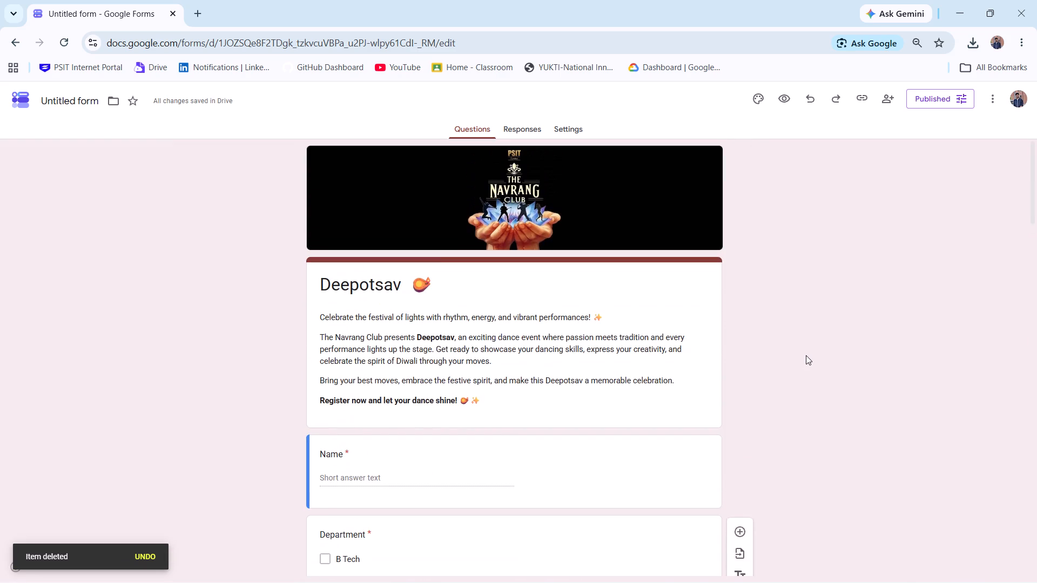
click(832, 173)
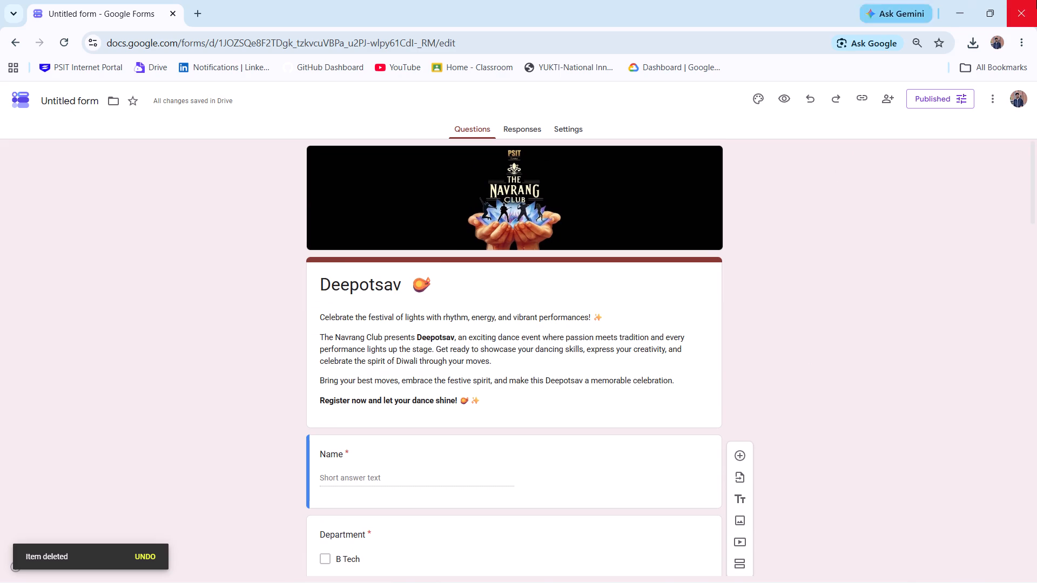
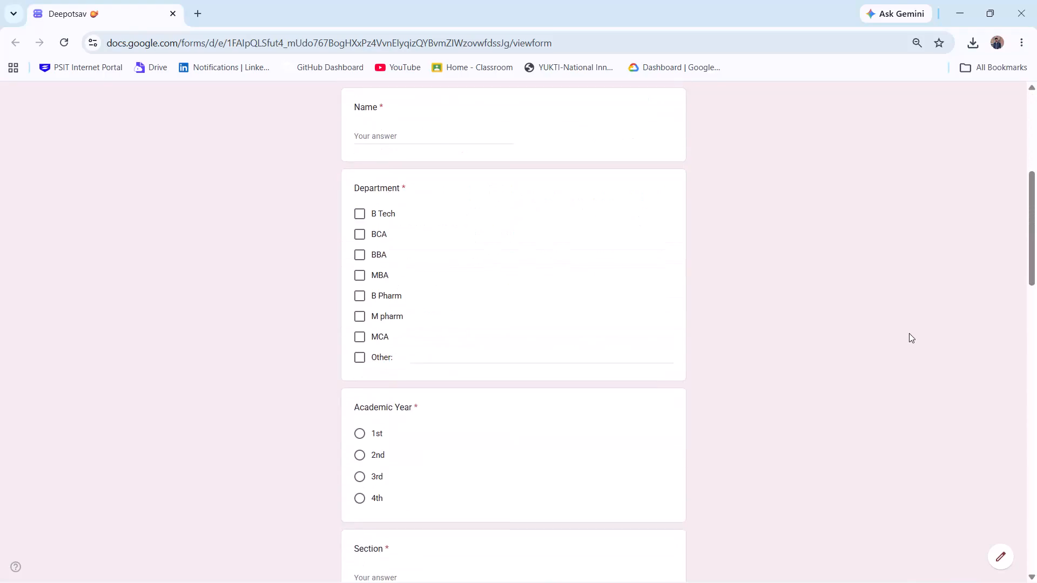
Review the published Deepotsav form's Department, Academic Year, Section and Roll Number questions, and go back up to its header and description.
scroll(909, 333, down, 6)
scroll(909, 333, up, 5)
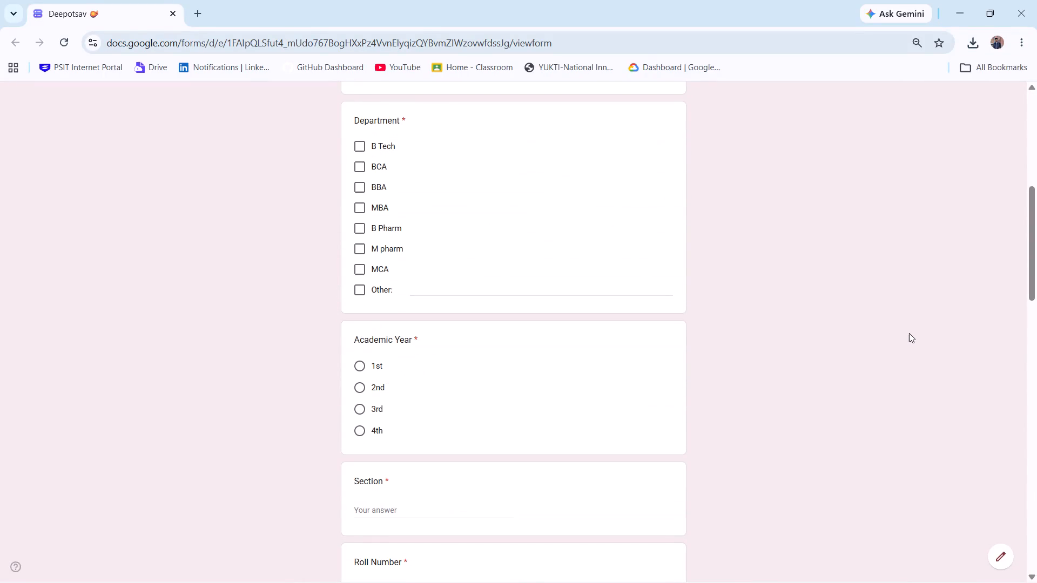
scroll(909, 333, down, 7)
scroll(909, 333, up, 6)
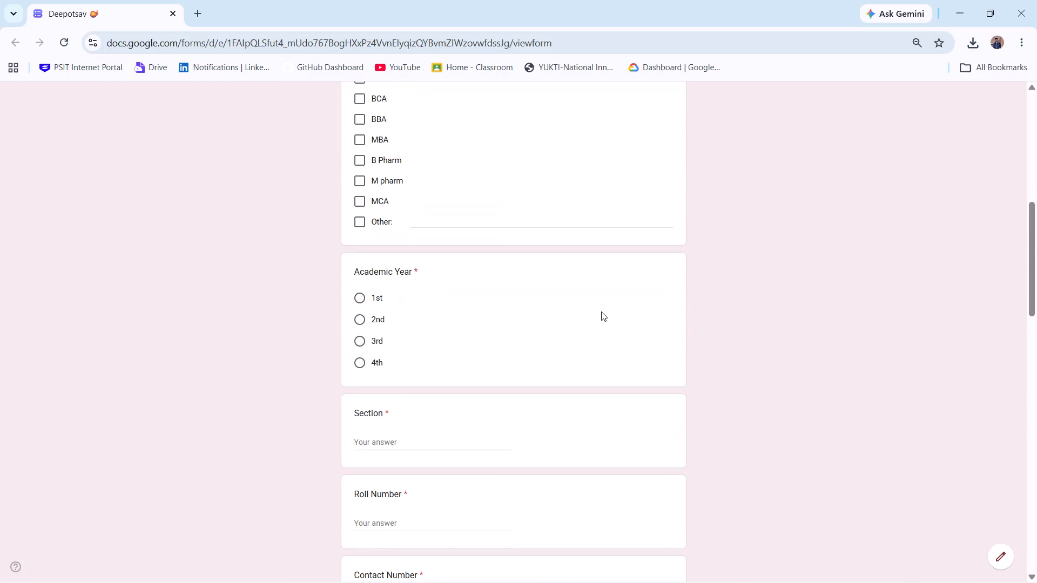
scroll(601, 311, up, 6)
scroll(601, 311, down, 5)
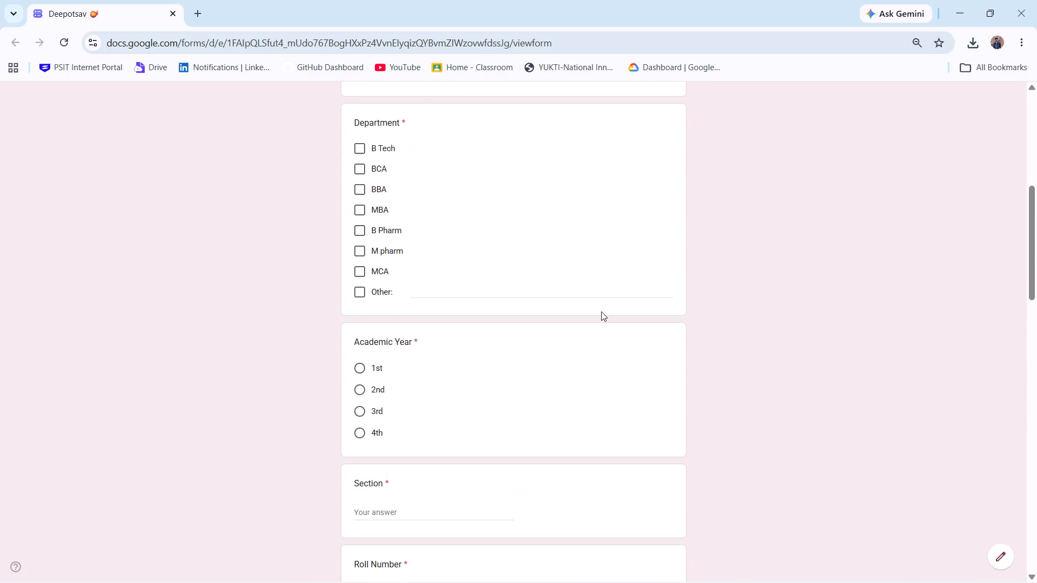
scroll(601, 311, down, 6)
scroll(601, 311, up, 13)
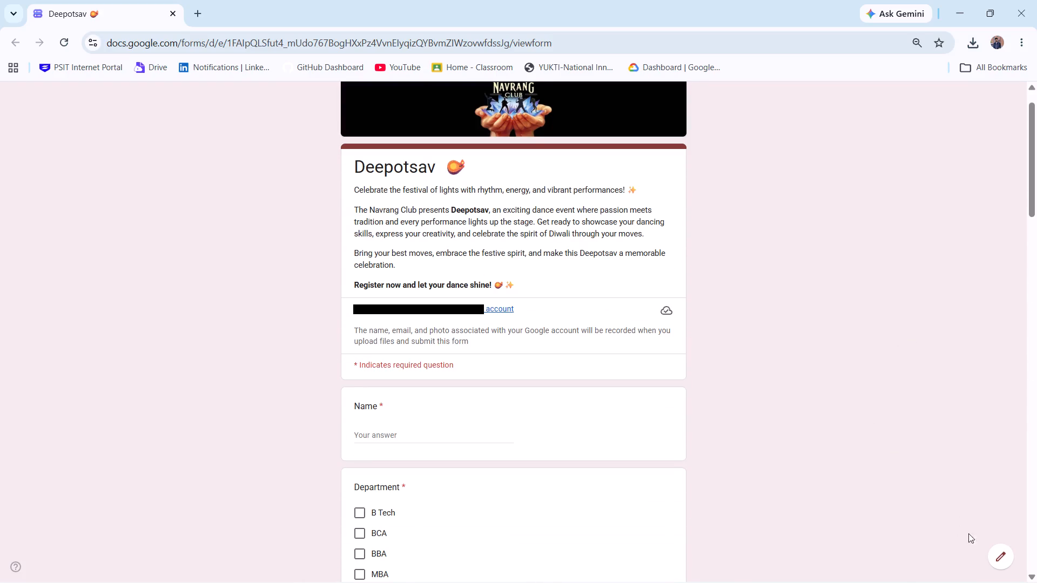
Return from the published Deepotsav form to its editing view and go to the Department and Academic Year questions.
click(995, 558)
scroll(545, 303, down, 6)
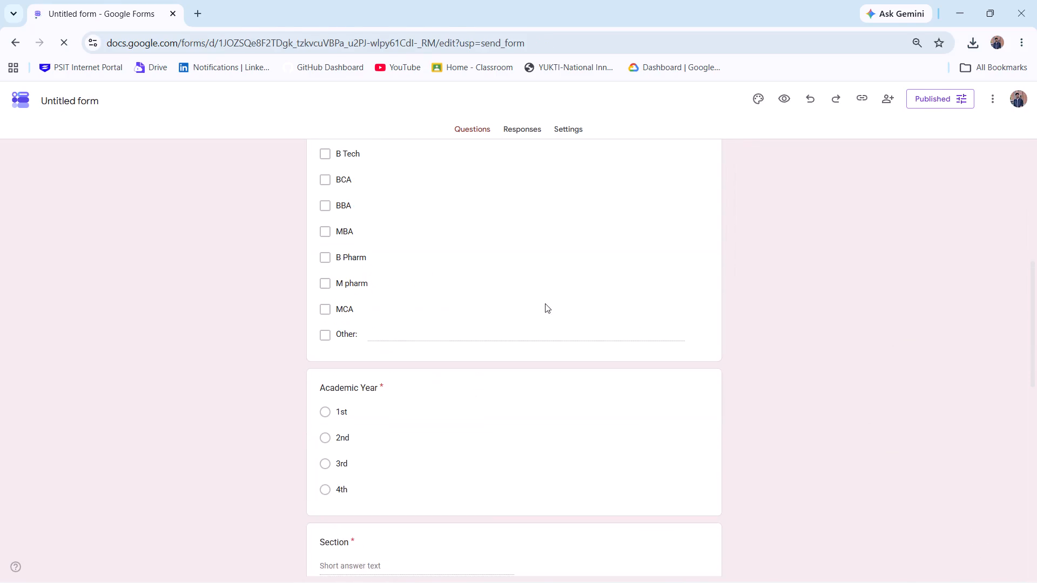
Remove the "Other" option from the Department checkboxes question.
scroll(545, 303, down, 2)
scroll(545, 303, up, 2)
click(601, 335)
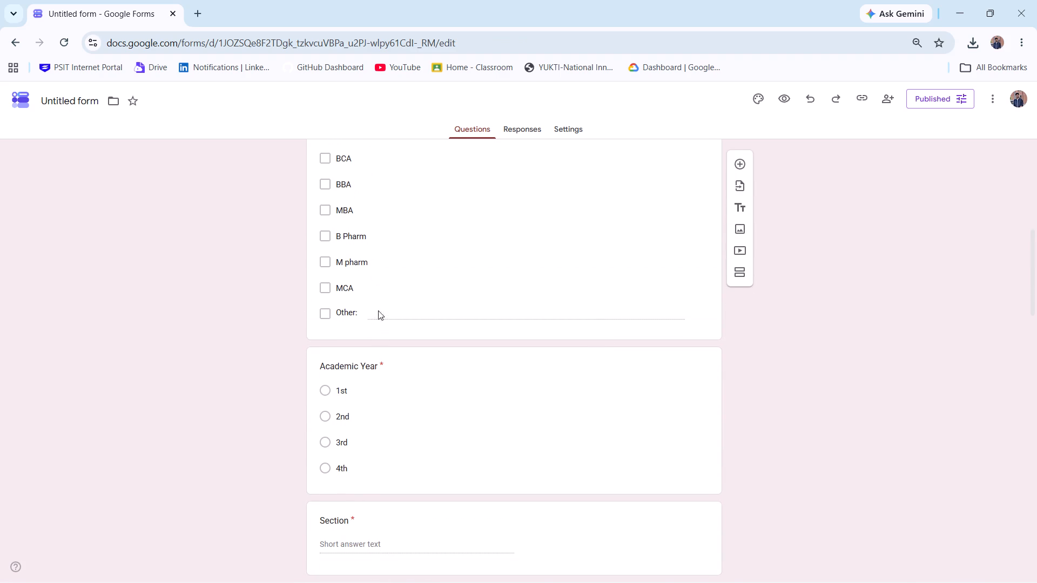
click(419, 239)
scroll(419, 239, up, 2)
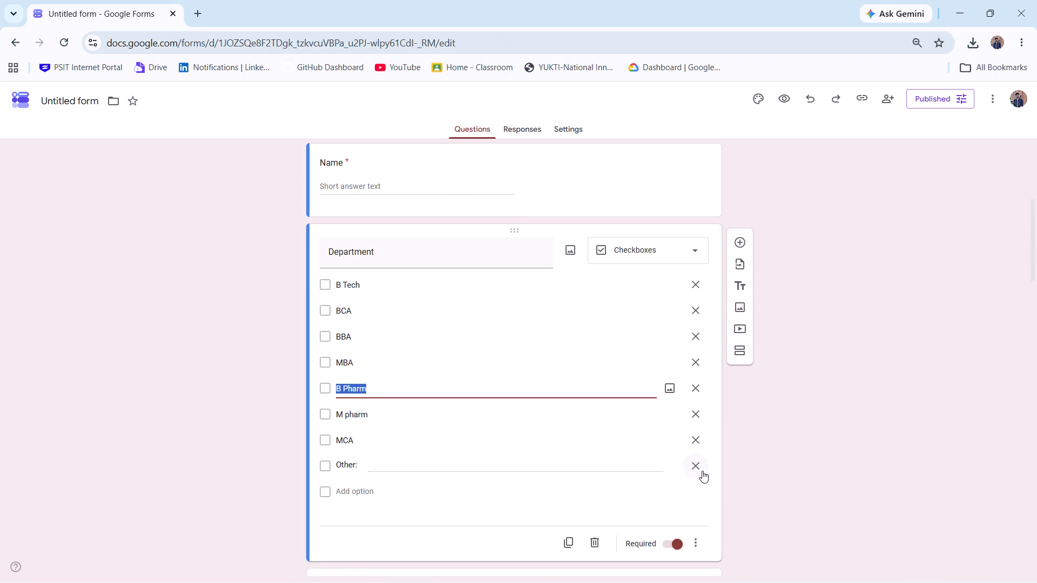
click(703, 470)
Review the form in the editor from the Department question down to the WhatsApp group question, and return to the header.
scroll(616, 451, up, 5)
scroll(616, 451, down, 9)
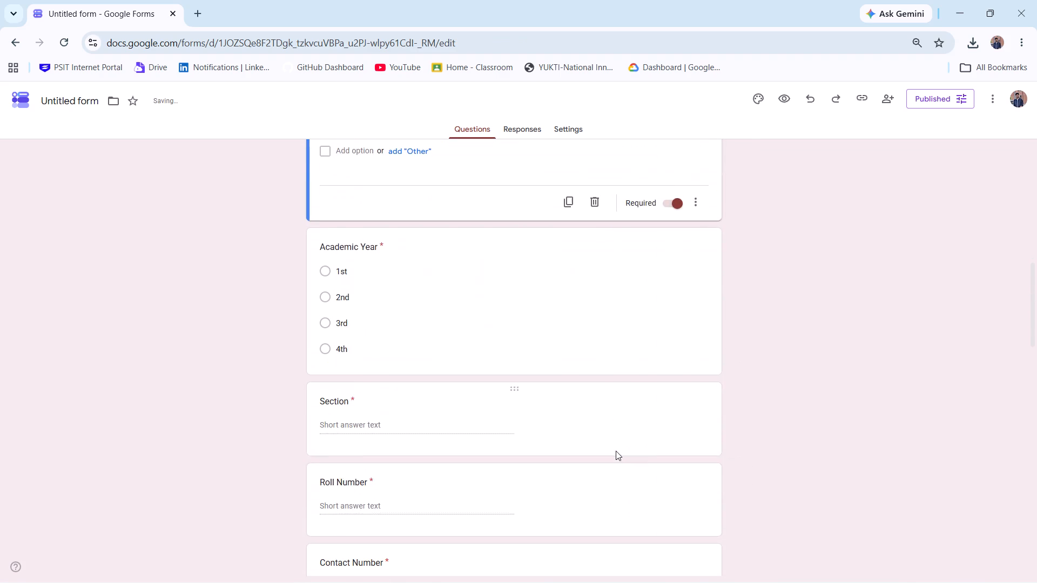
scroll(616, 451, down, 8)
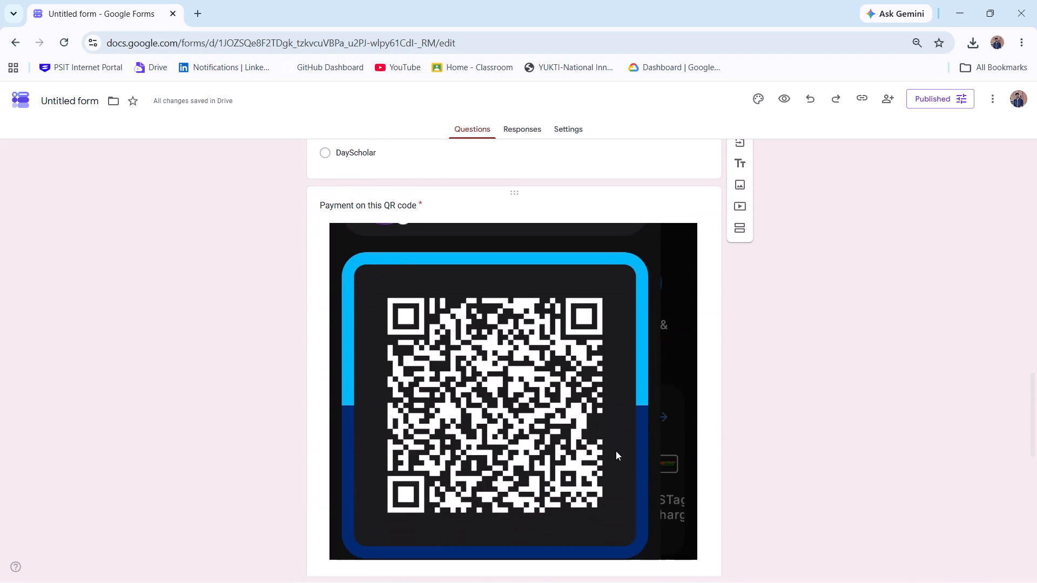
scroll(616, 451, down, 10)
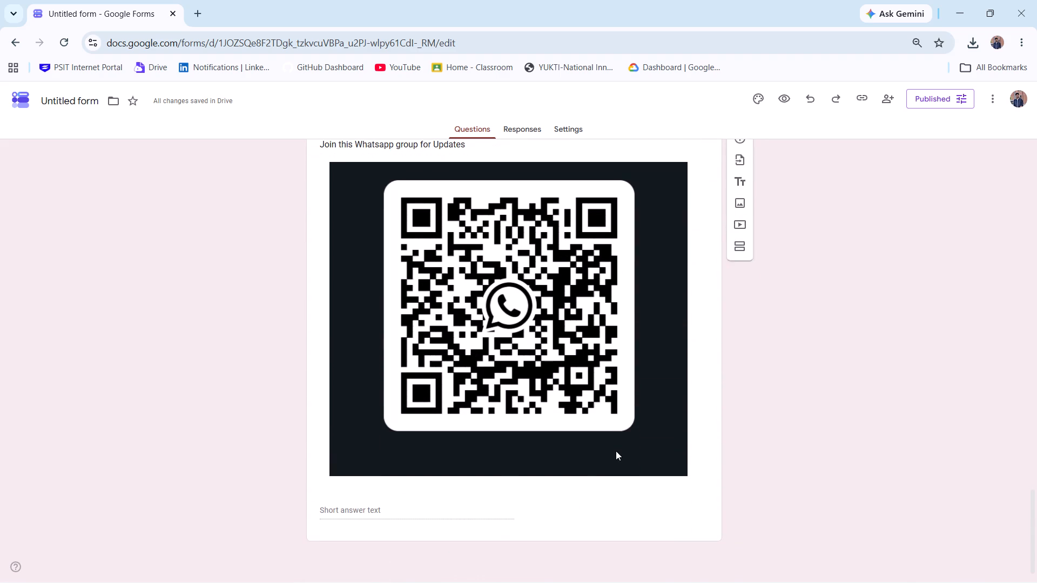
click(486, 511)
click(428, 505)
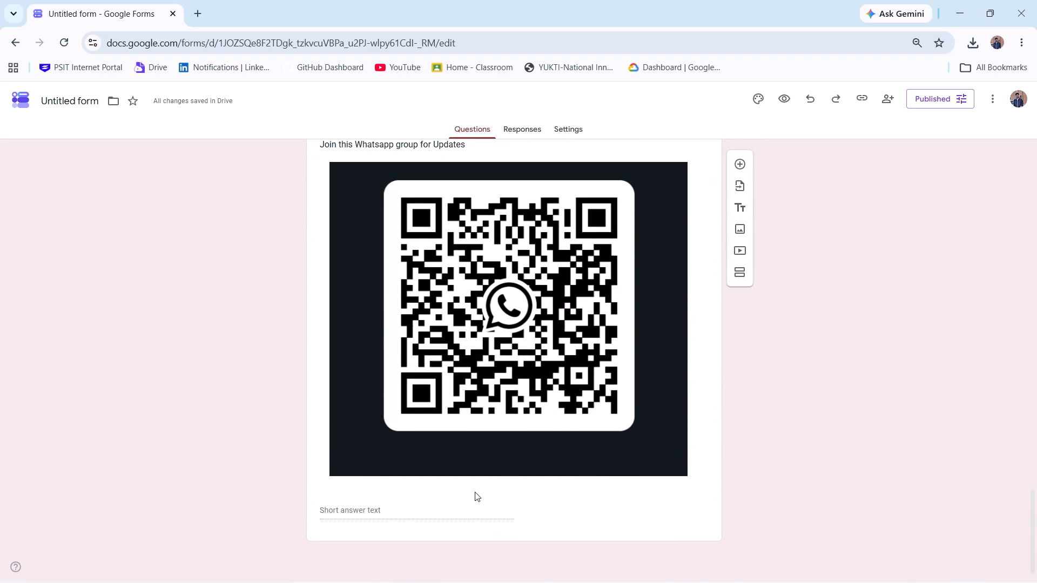
click(858, 439)
scroll(630, 362, up, 8)
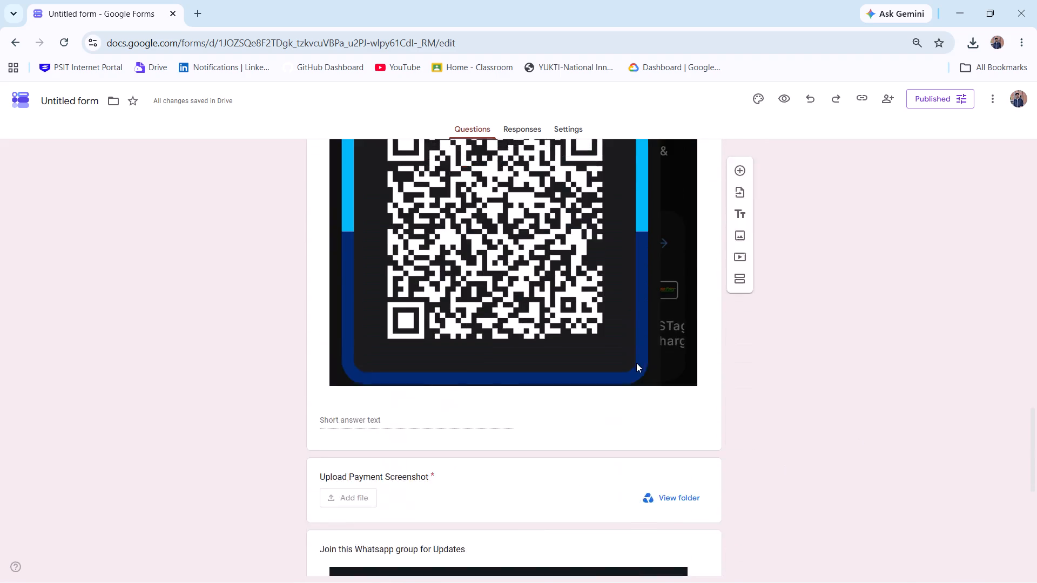
scroll(636, 363, up, 20)
scroll(636, 363, up, 5)
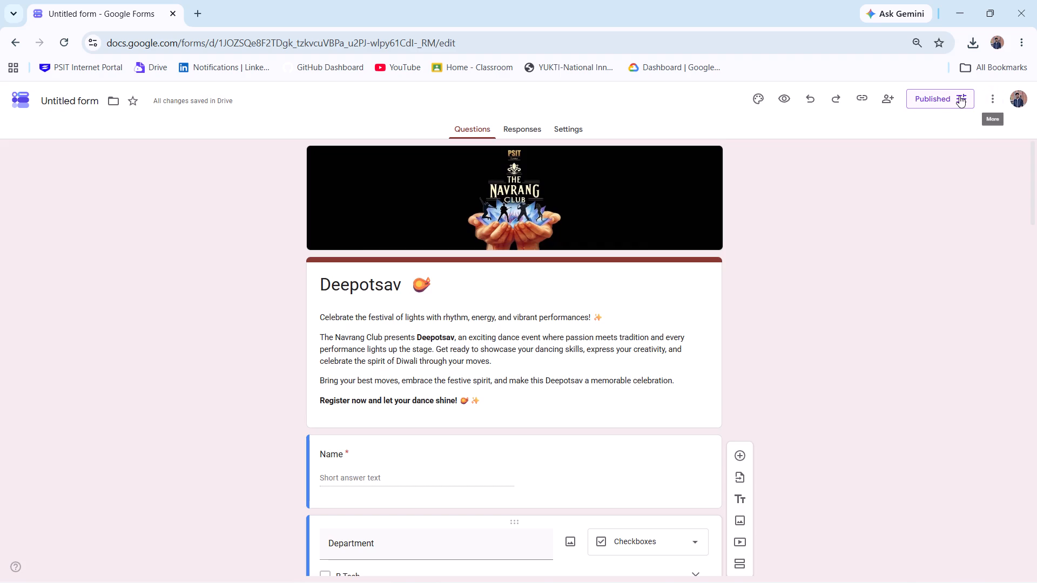
Open the form's published options and save them.
click(959, 96)
click(627, 296)
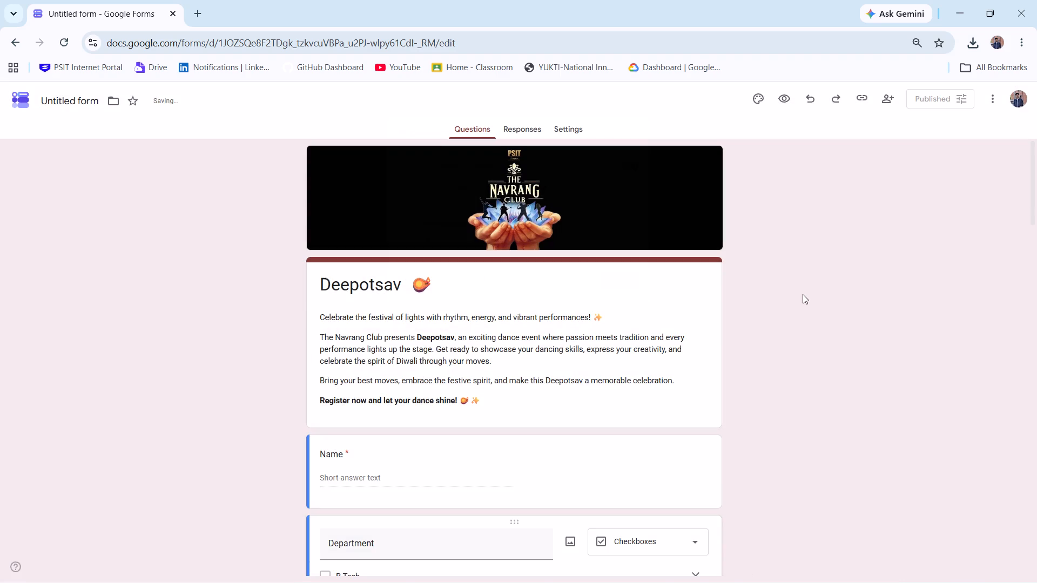
Review the payment QR code, Upload Payment Screenshot and WhatsApp group questions in the editor, and return to the Deepotsav header.
click(812, 284)
scroll(812, 284, down, 20)
scroll(812, 284, down, 3)
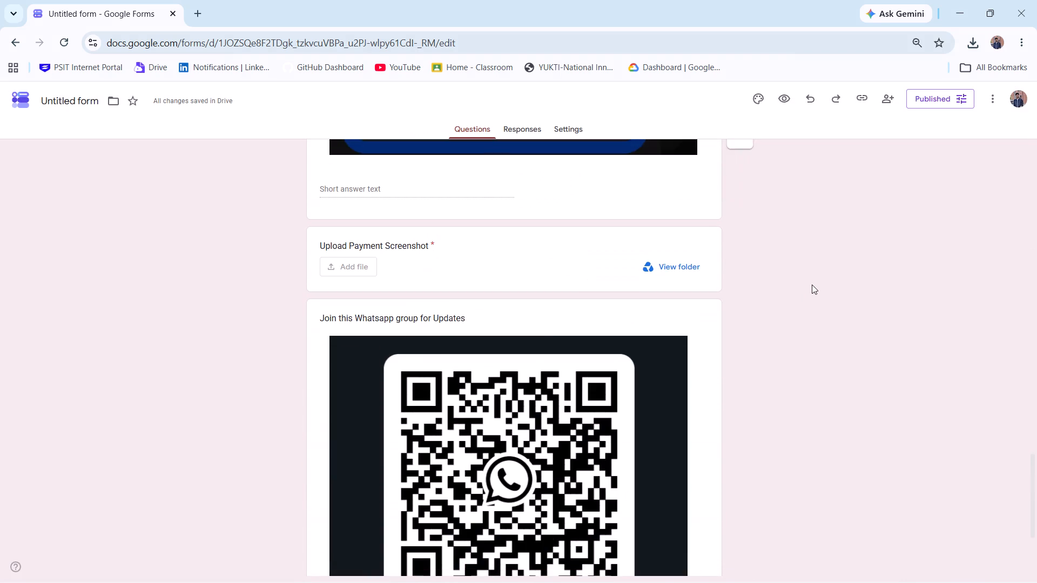
click(786, 271)
scroll(803, 318, down, 16)
scroll(804, 318, up, 12)
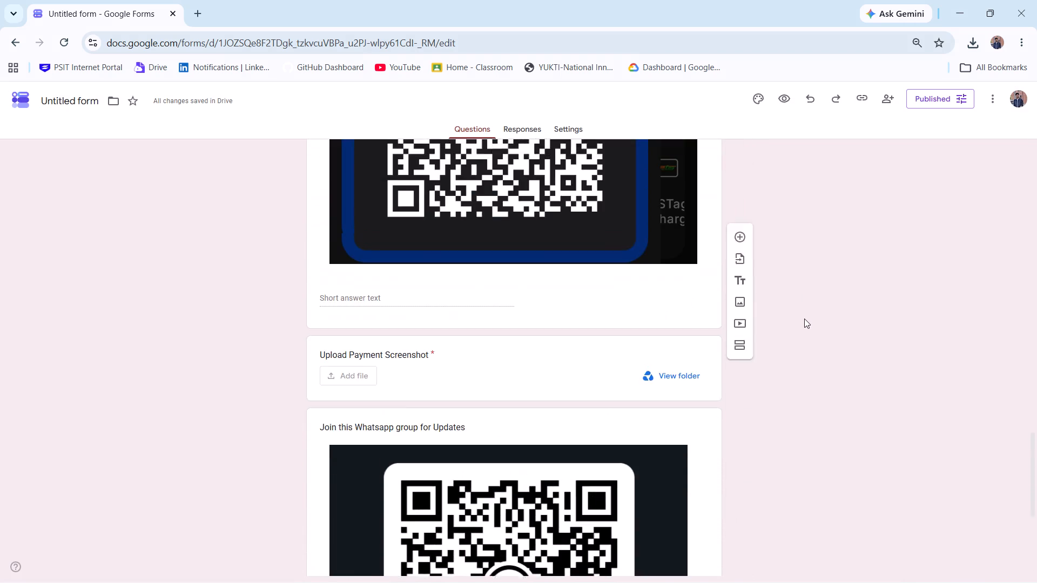
scroll(804, 318, up, 19)
click(769, 234)
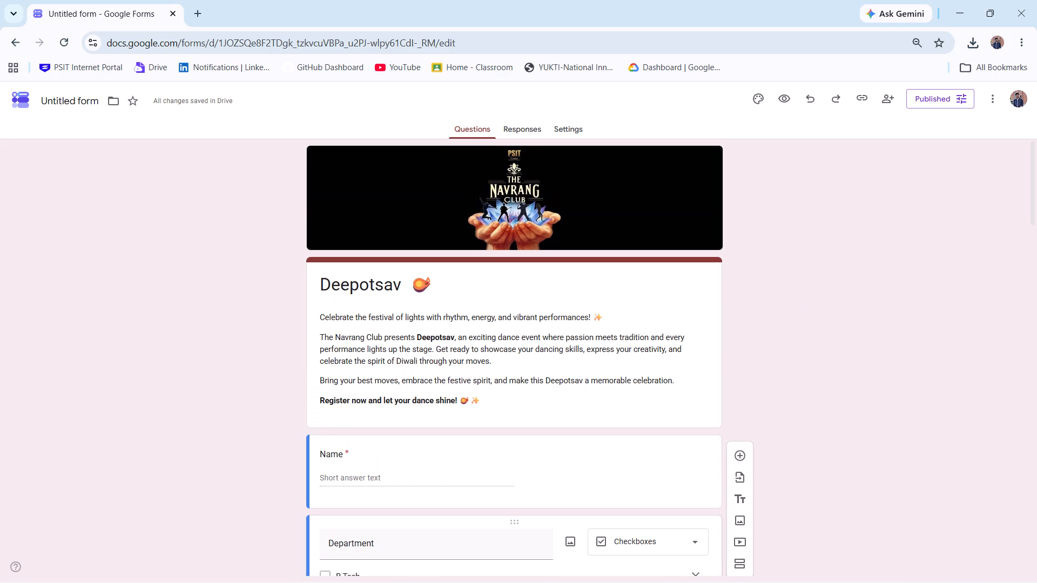
click(661, 288)
click(902, 329)
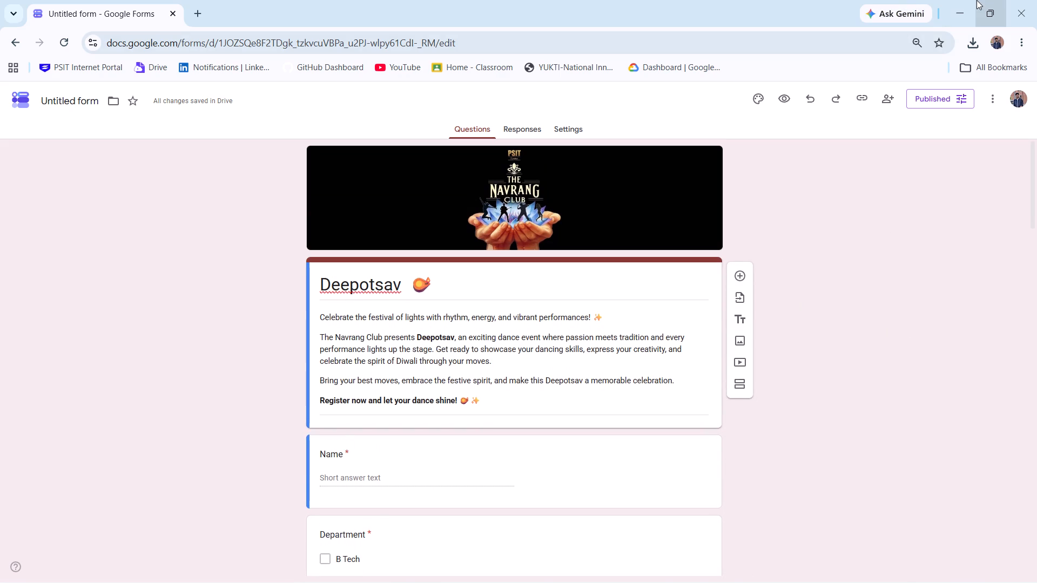
click(860, 170)
Save the form's published options once more.
click(932, 91)
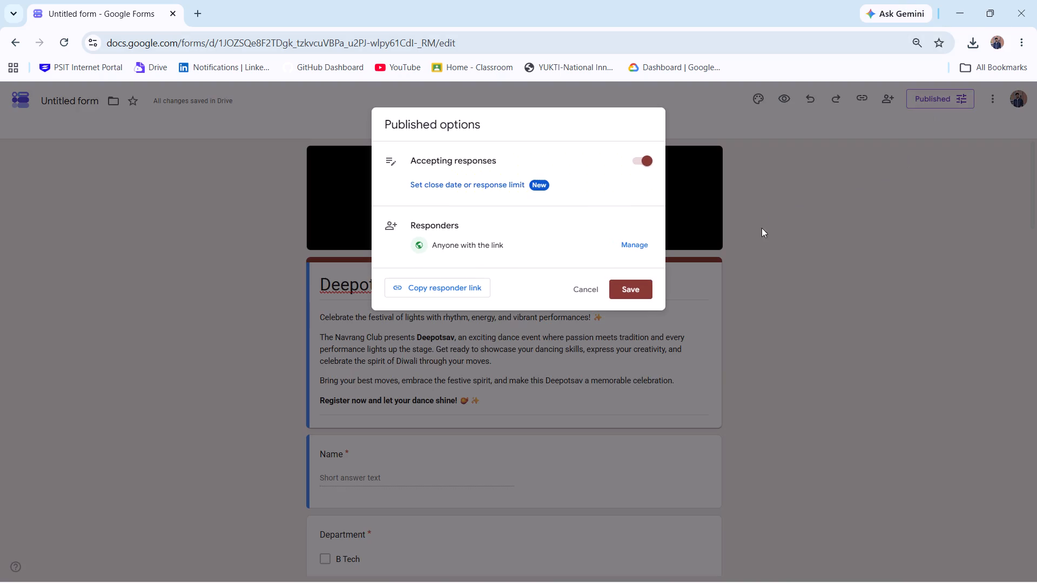